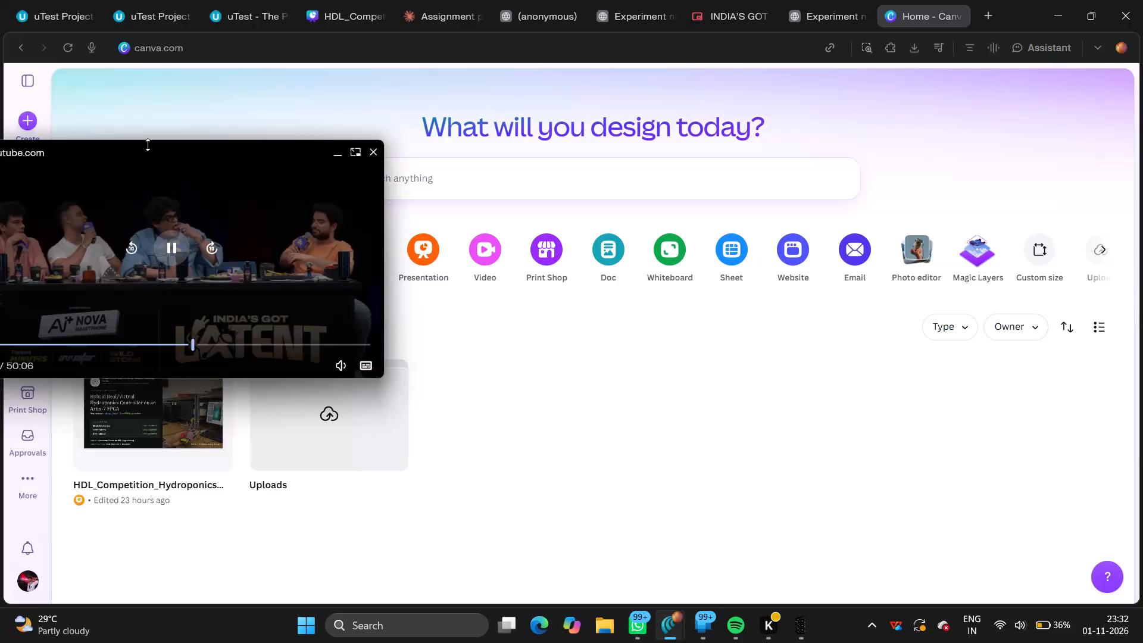
# Move the floating video clear of the sidebar and open the Upload option for creating a new design.
pyautogui.moveTo(142, 164); pyautogui.dragTo(718, 61)
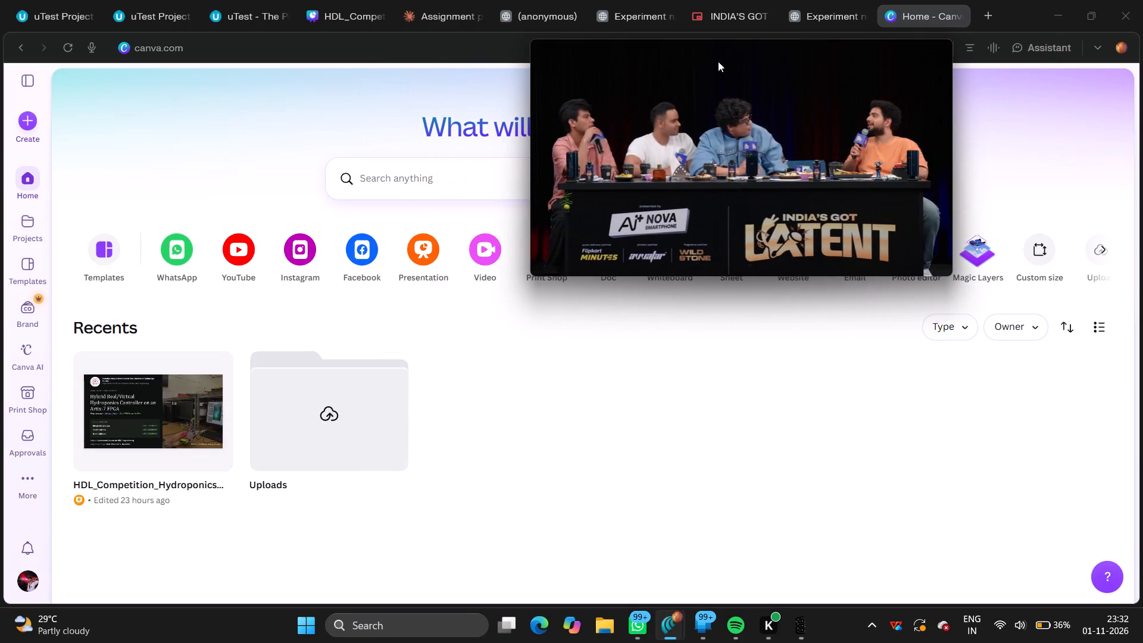
pyautogui.click(28, 125)
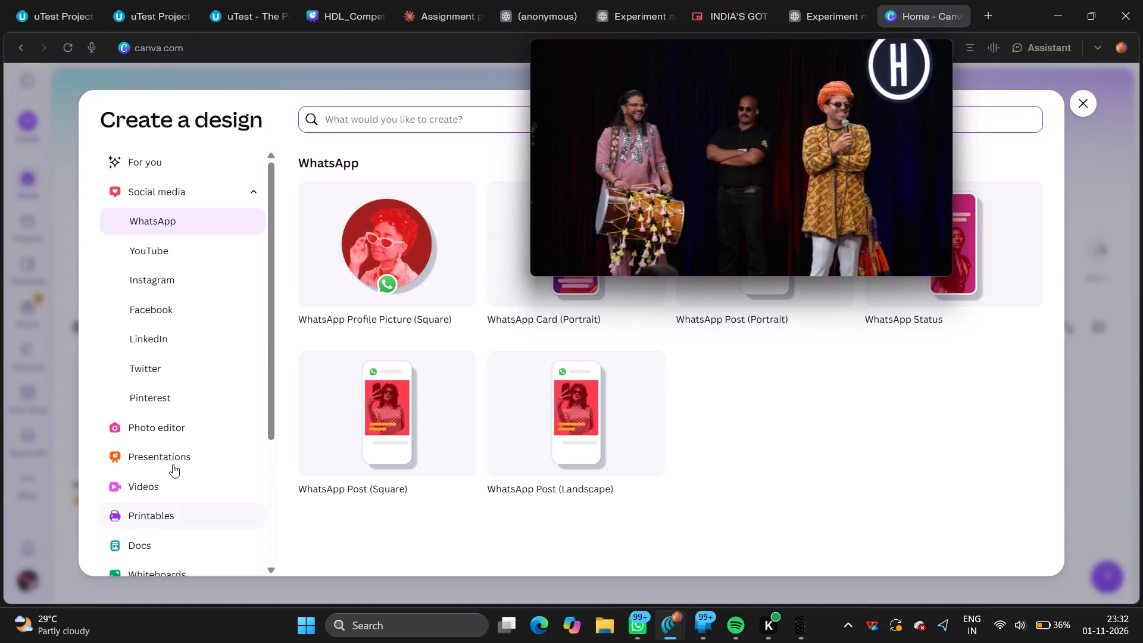
pyautogui.scroll(-6, 143, 483)
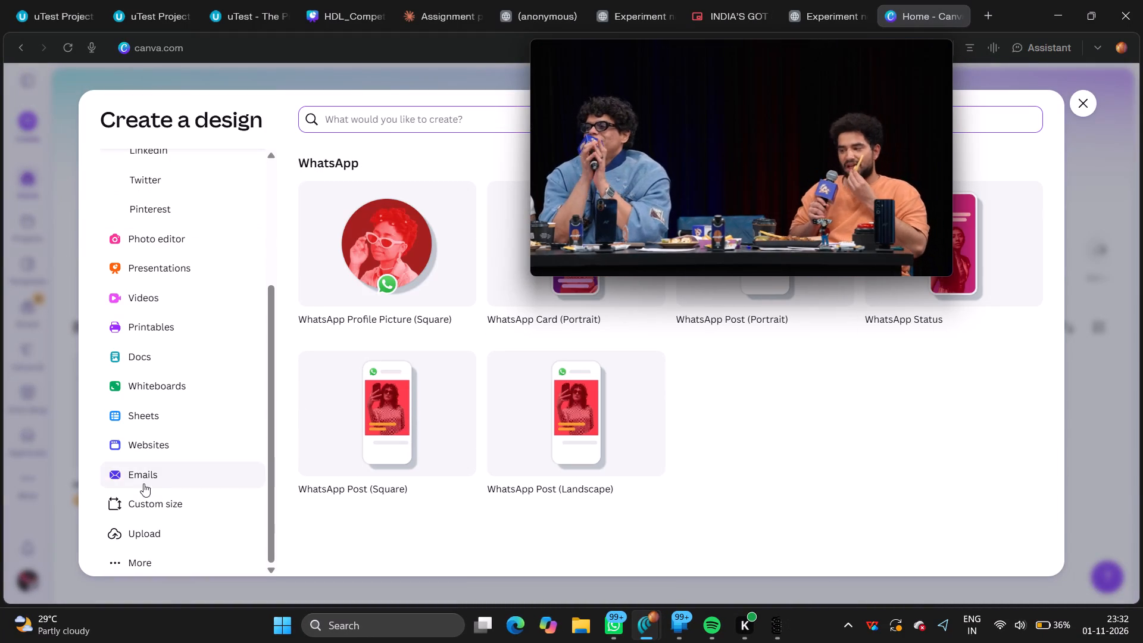
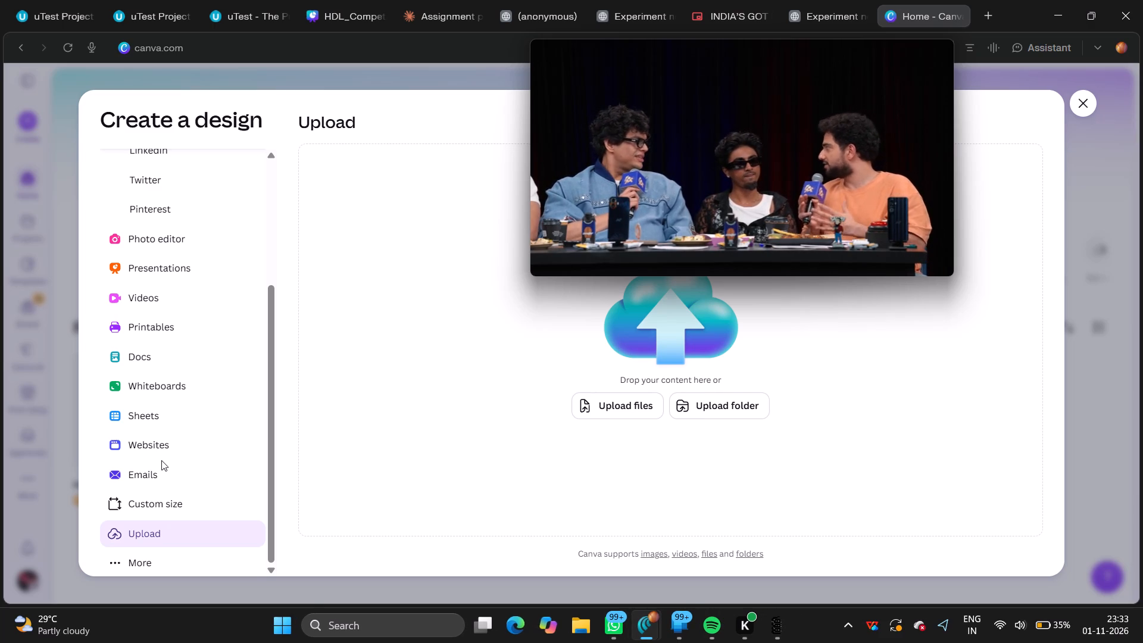
# Upload the EWE_EXP2 PDF from the Downloads folder as a new design.
pyautogui.click(119, 545)
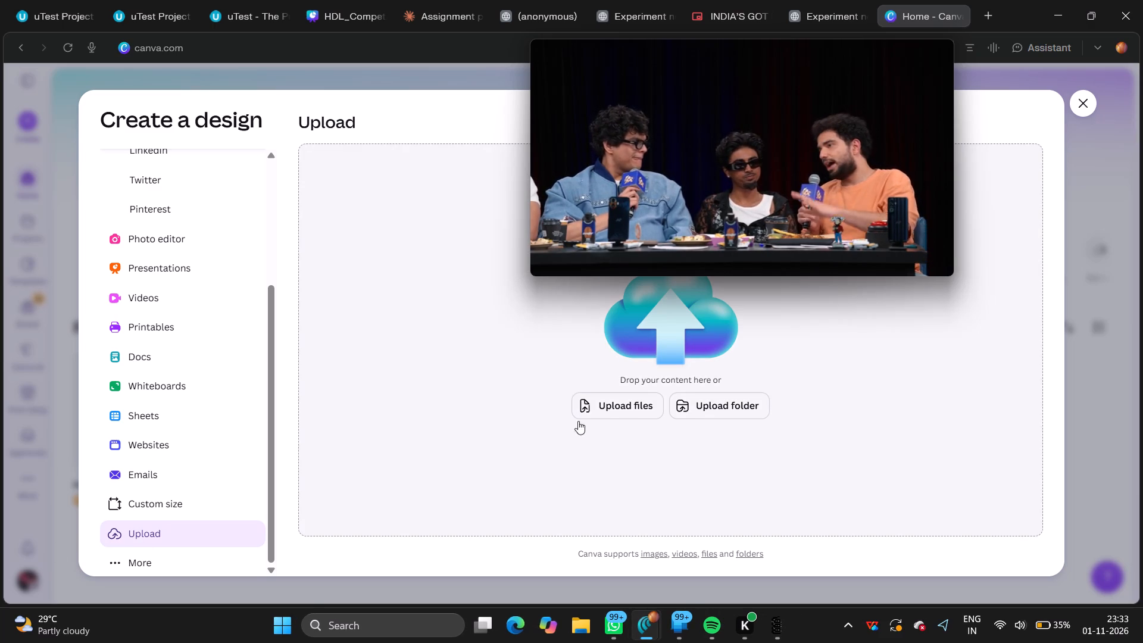
pyautogui.click(602, 414)
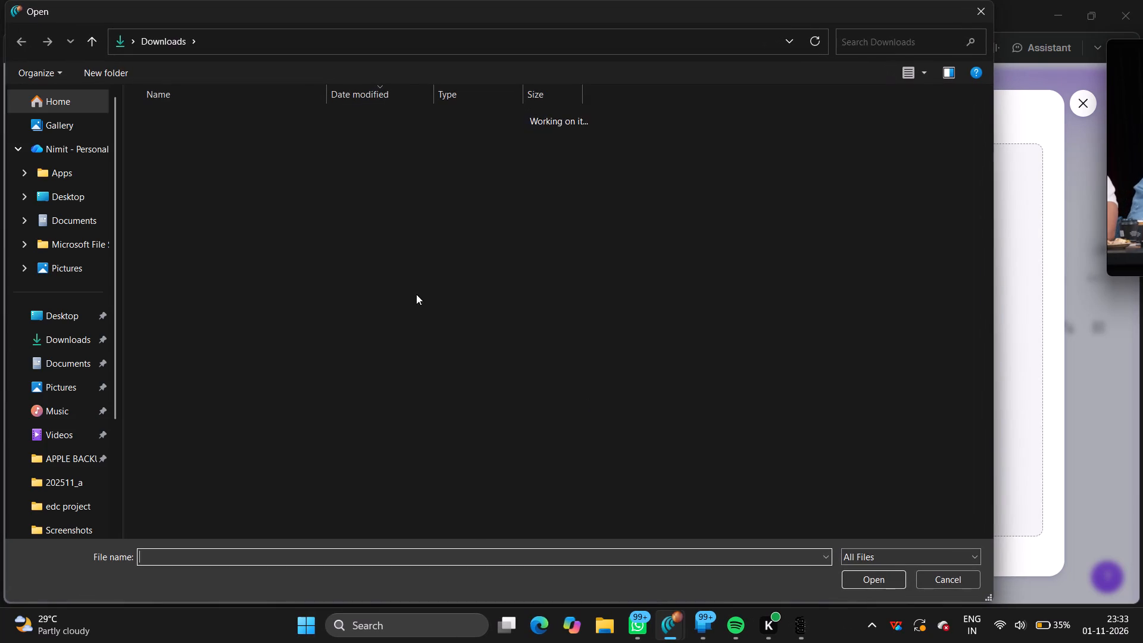
pyautogui.doubleClick(279, 135)
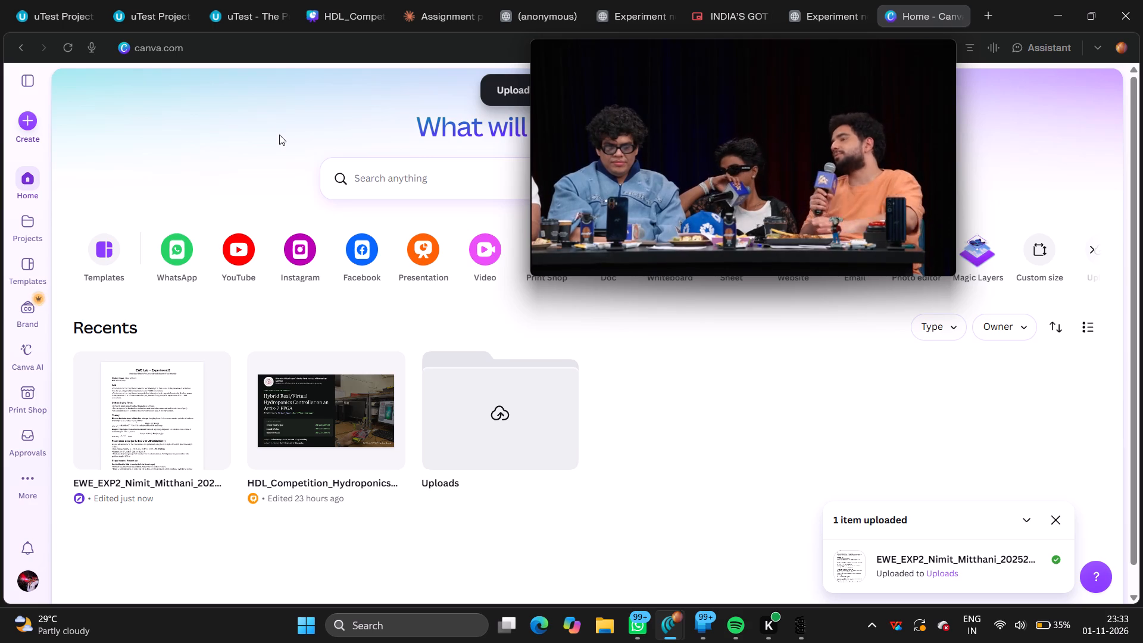
# Open the uploaded EWE_EXP2 document in the editor and move the floating video window clear of its pages.
pyautogui.doubleClick(121, 411)
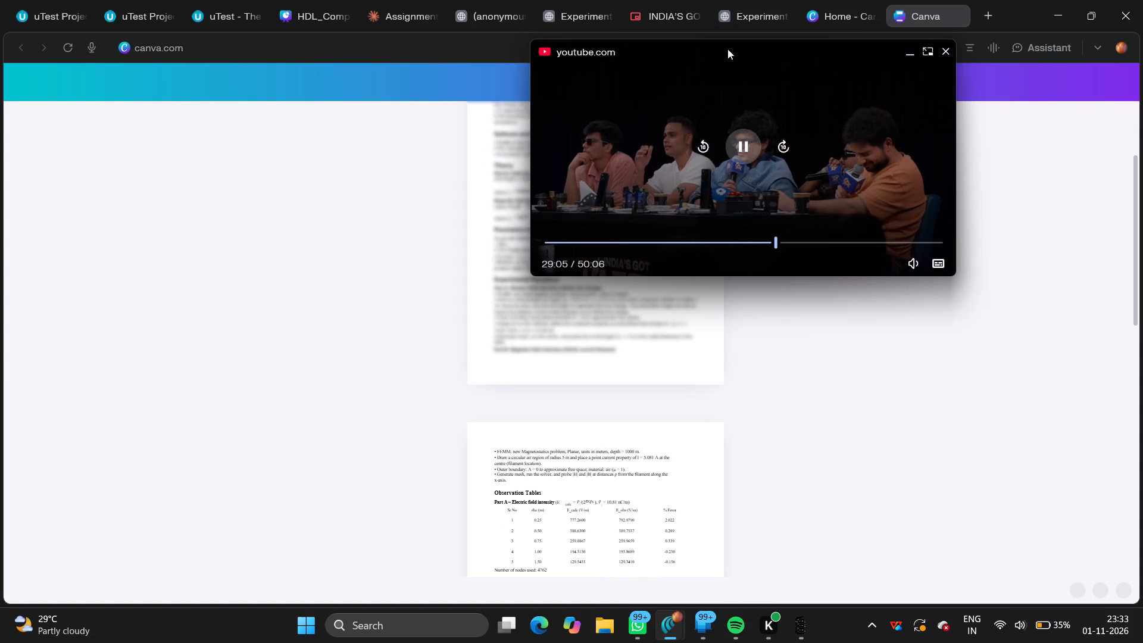
pyautogui.moveTo(727, 49); pyautogui.dragTo(221, 130)
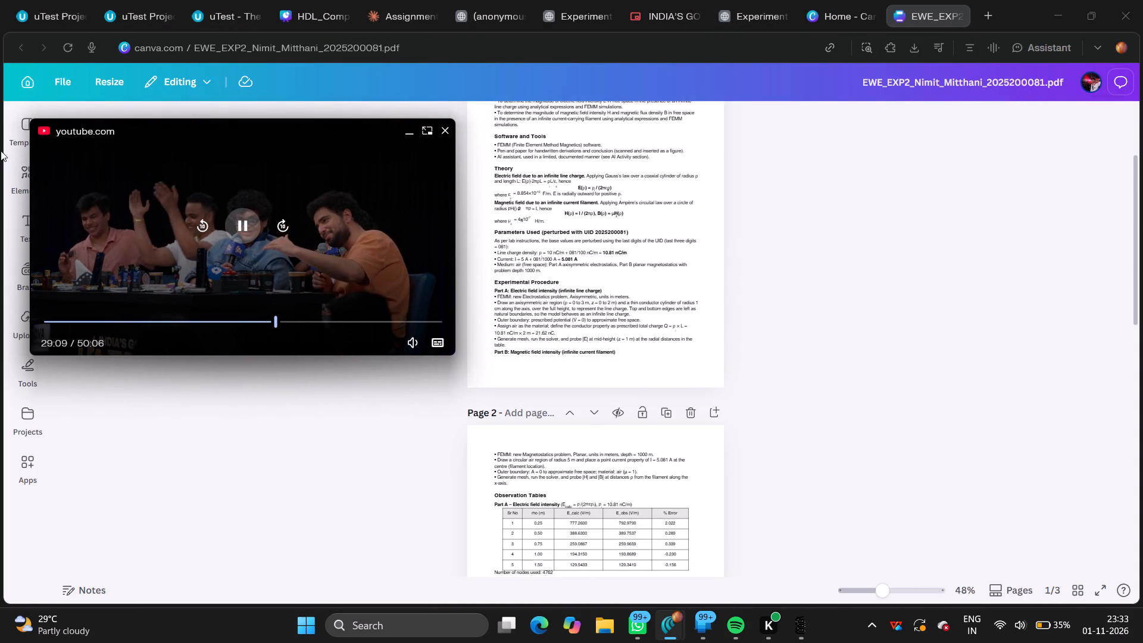
# Return to the Canva home page and move the floating video window clear of the creation and navigation options.
pyautogui.click(24, 90)
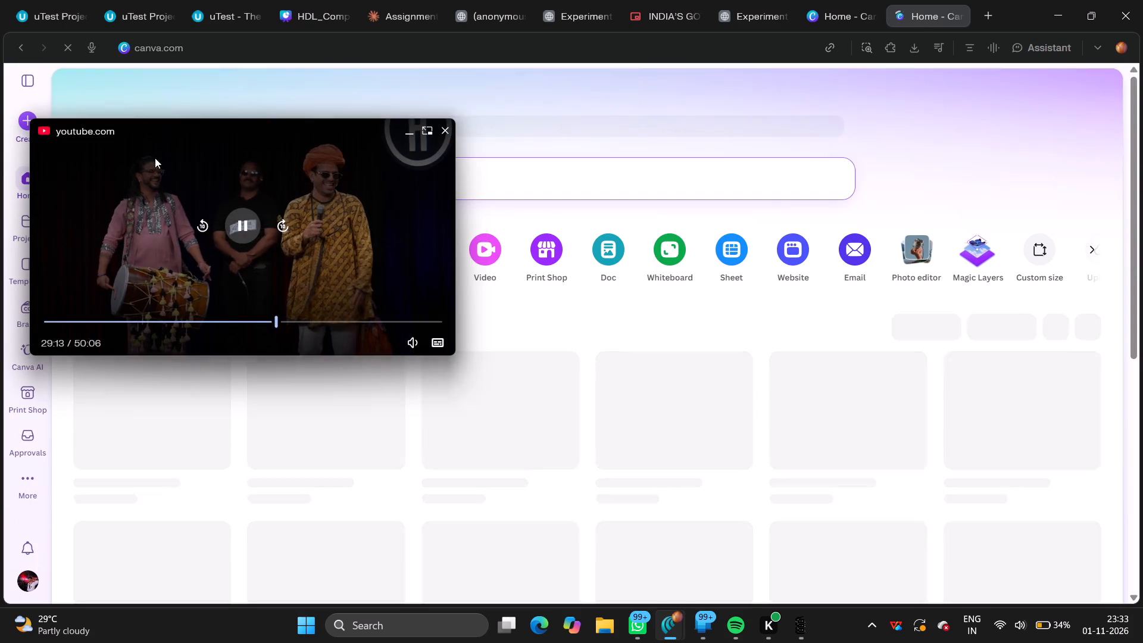
pyautogui.moveTo(174, 143); pyautogui.dragTo(864, 34)
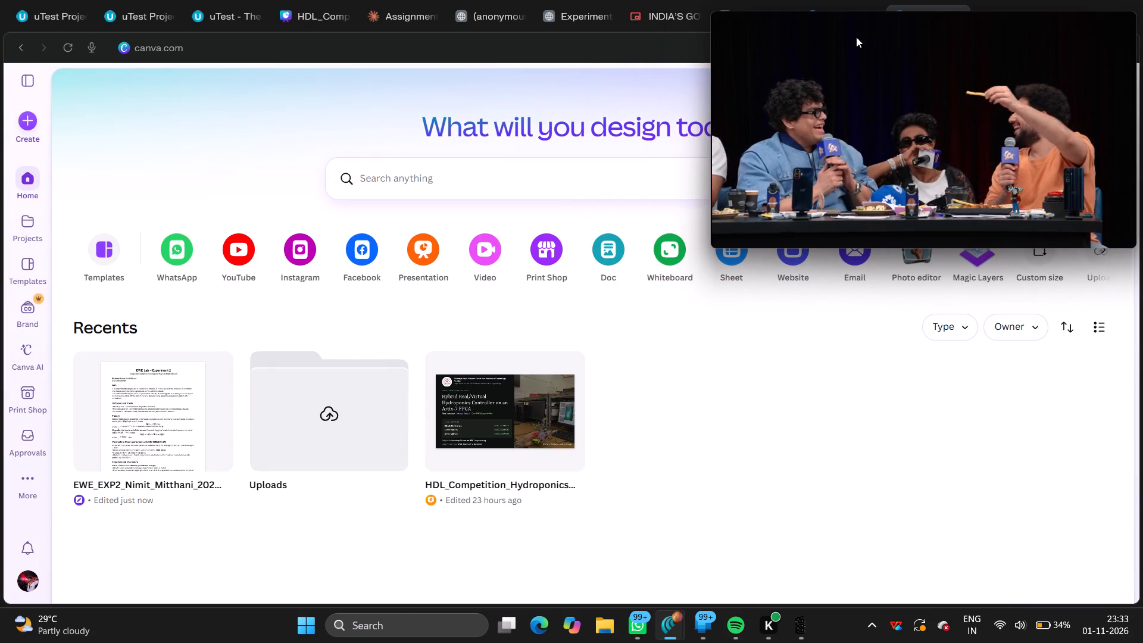
# Upload the EWE_EXP2_RAFAI PDF from the Downloads folder as a new design.
pyautogui.click(38, 124)
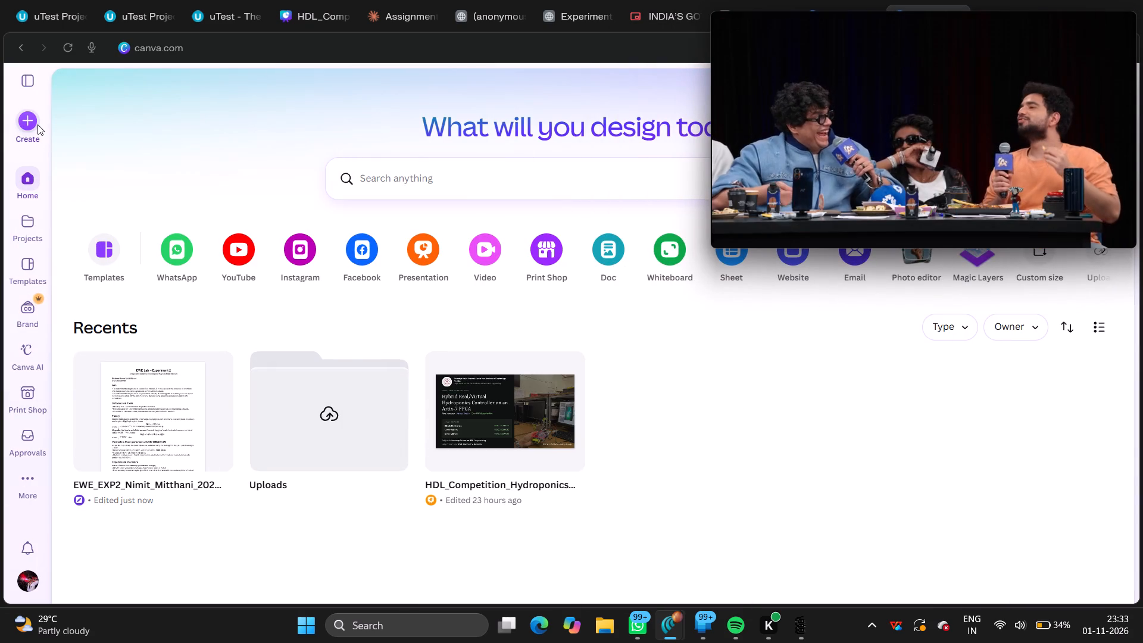
pyautogui.click(27, 124)
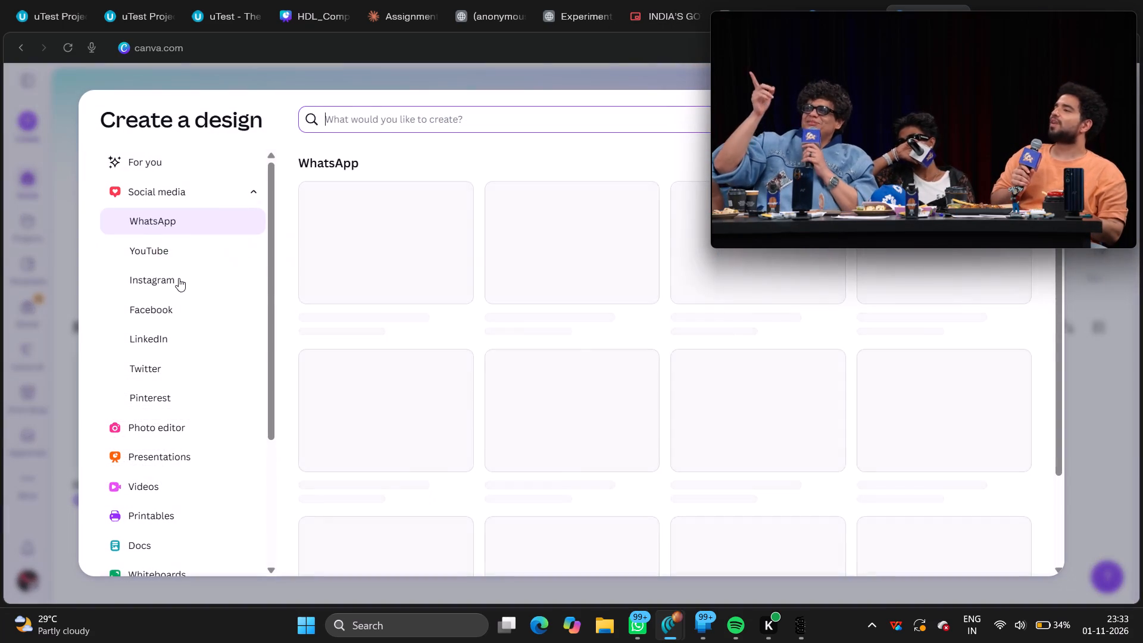
pyautogui.scroll(-5, 200, 374)
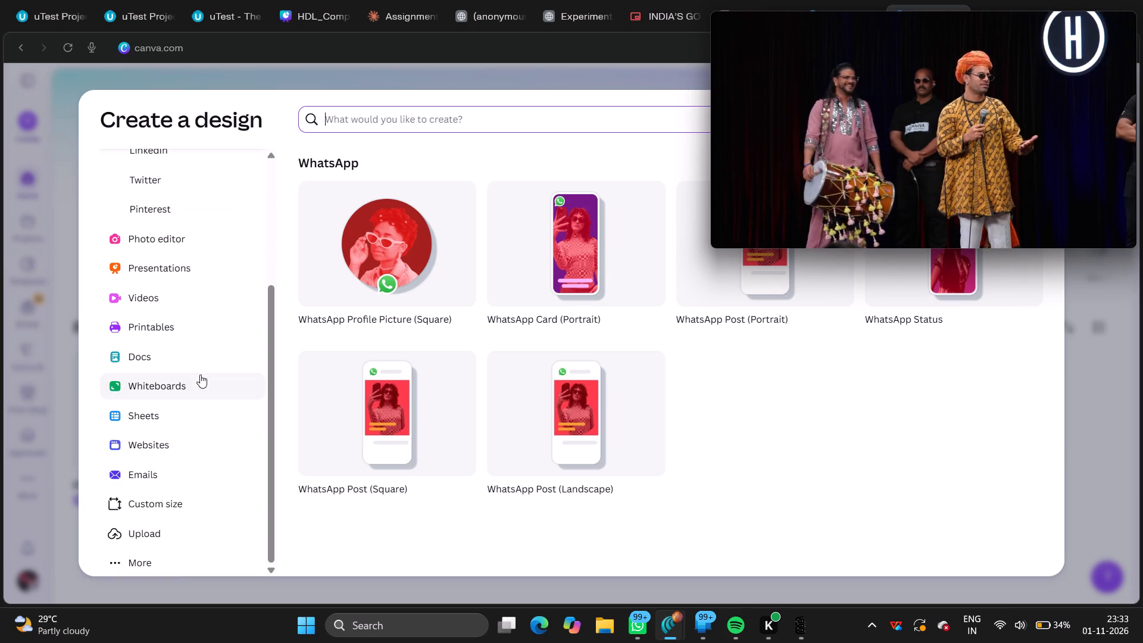
pyautogui.click(147, 530)
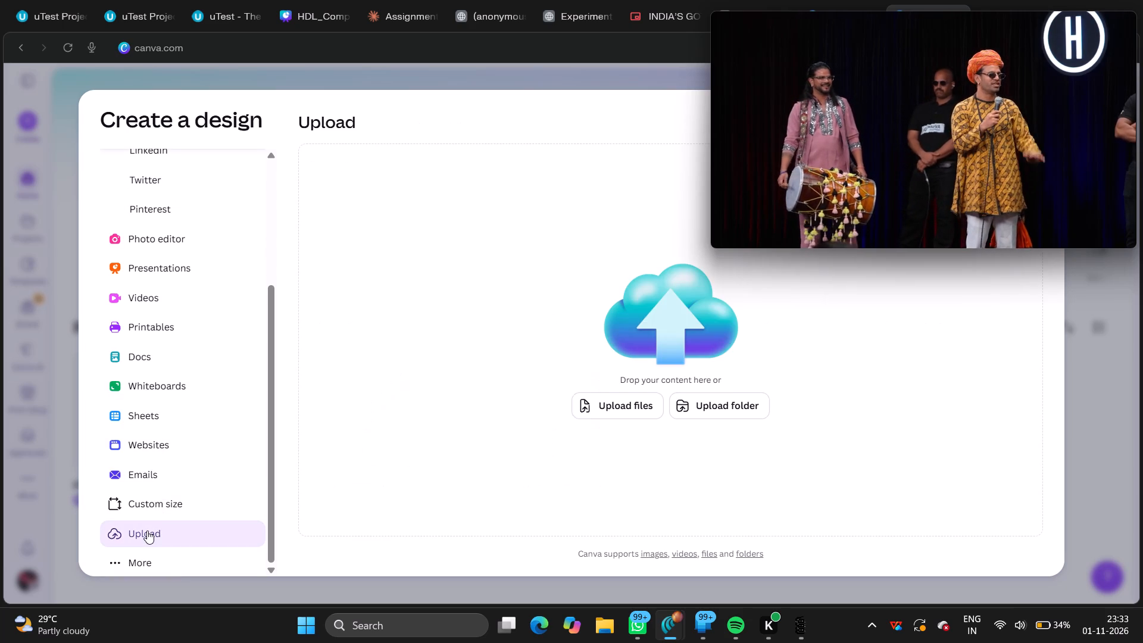
pyautogui.click(608, 414)
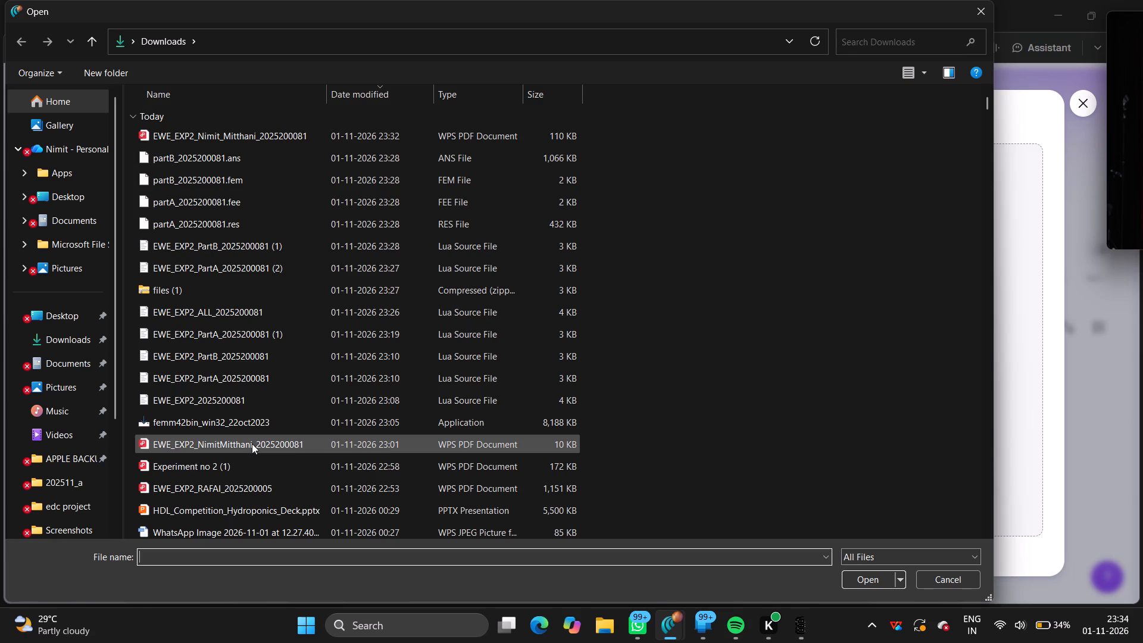
pyautogui.doubleClick(221, 483)
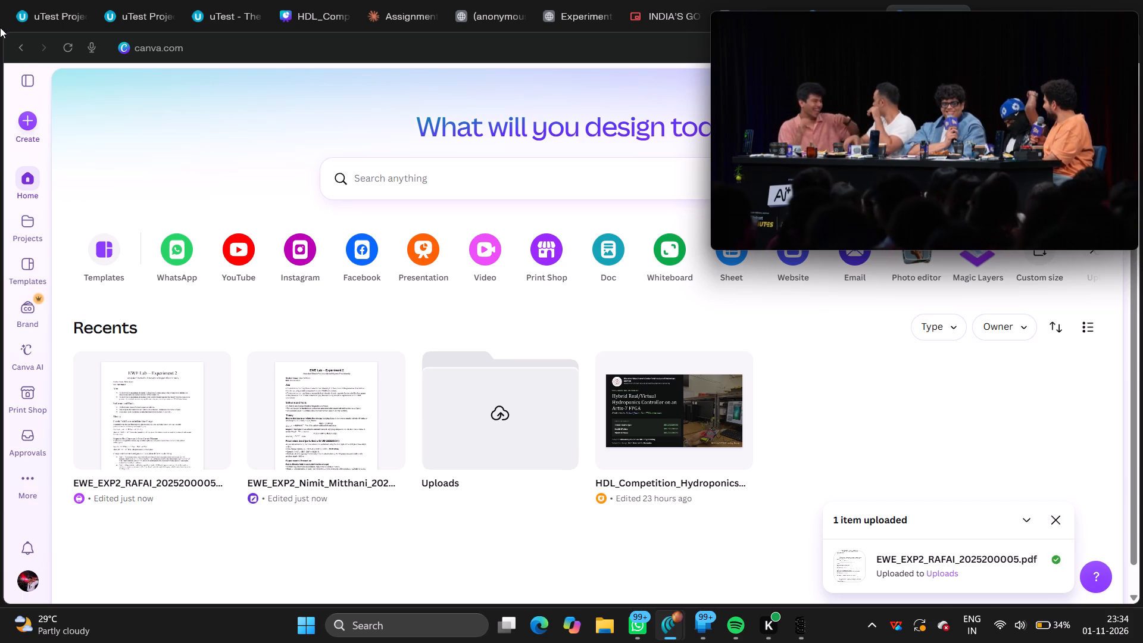
# Open the design creation dialog to start another new design.
pyautogui.click(29, 127)
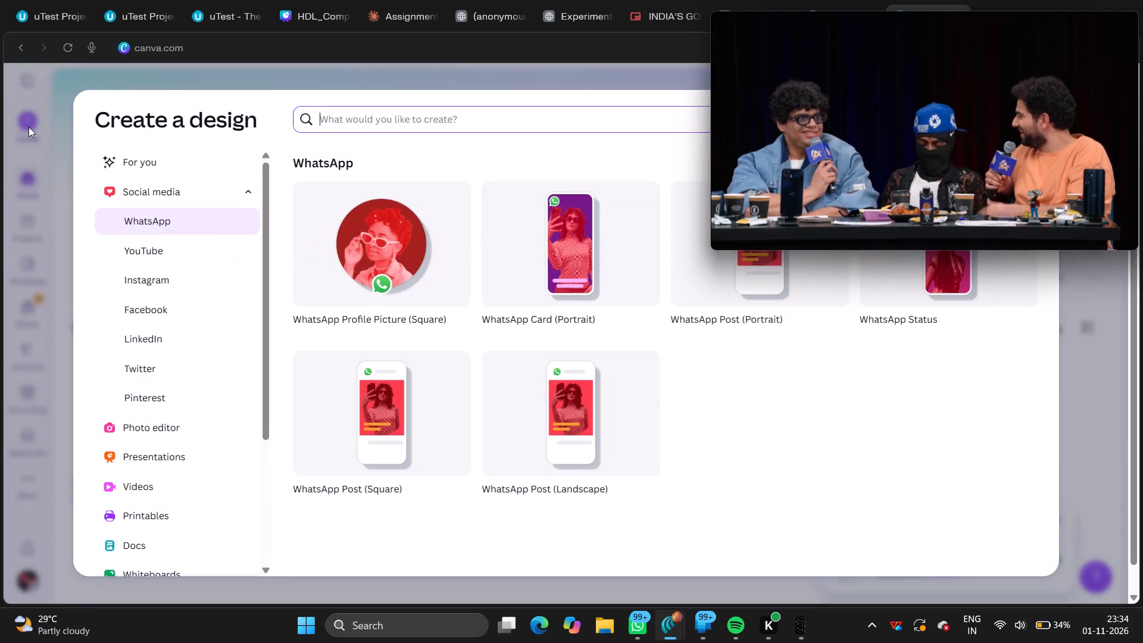
pyautogui.click(964, 18)
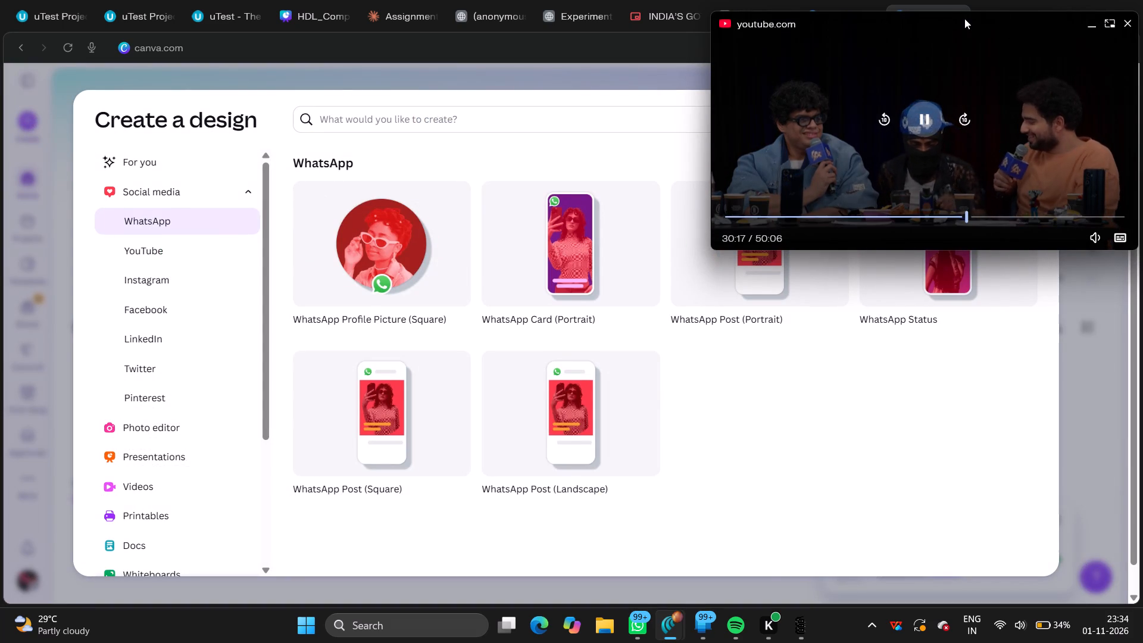
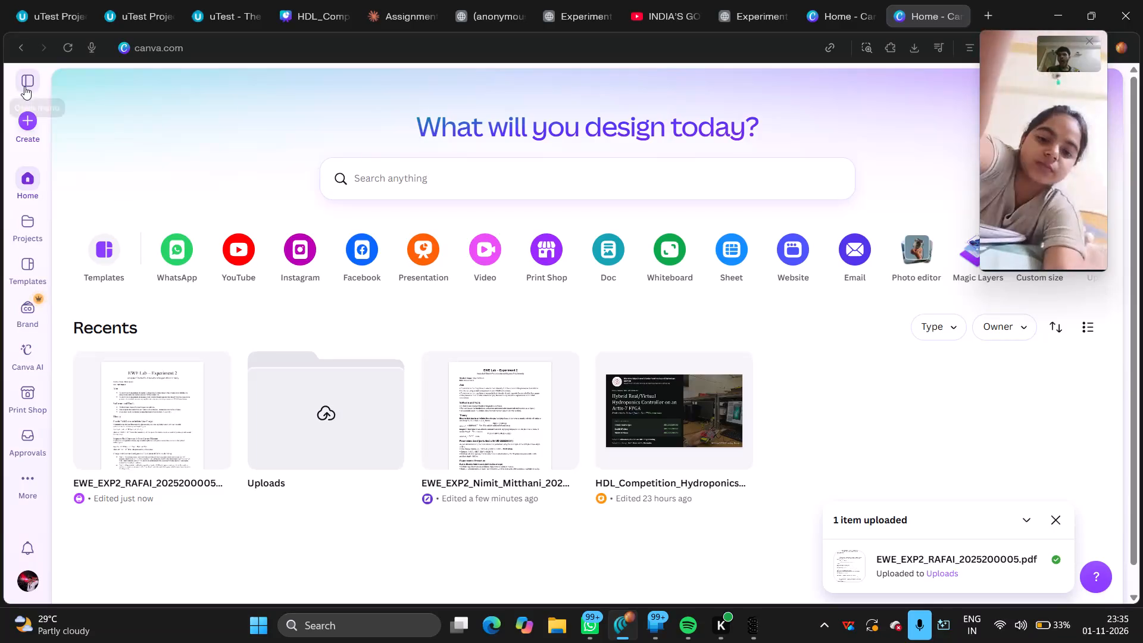
# Open the newly uploaded EWE_EXP2 document from the recent designs in the editor and look through its pages to the end.
pyautogui.click(24, 86)
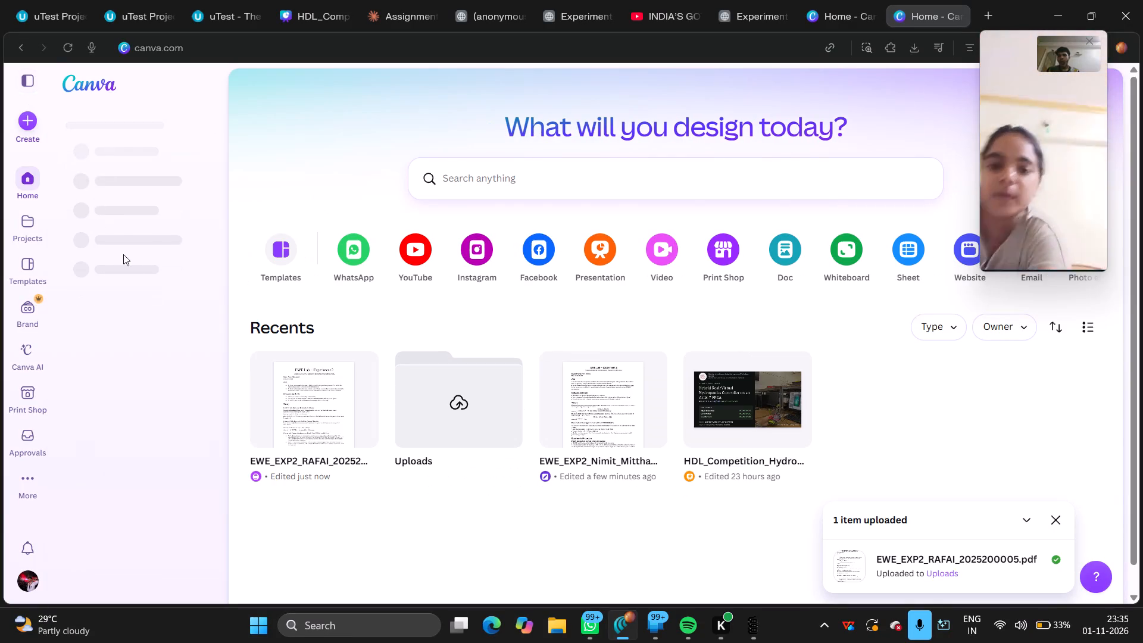
pyautogui.doubleClick(308, 390)
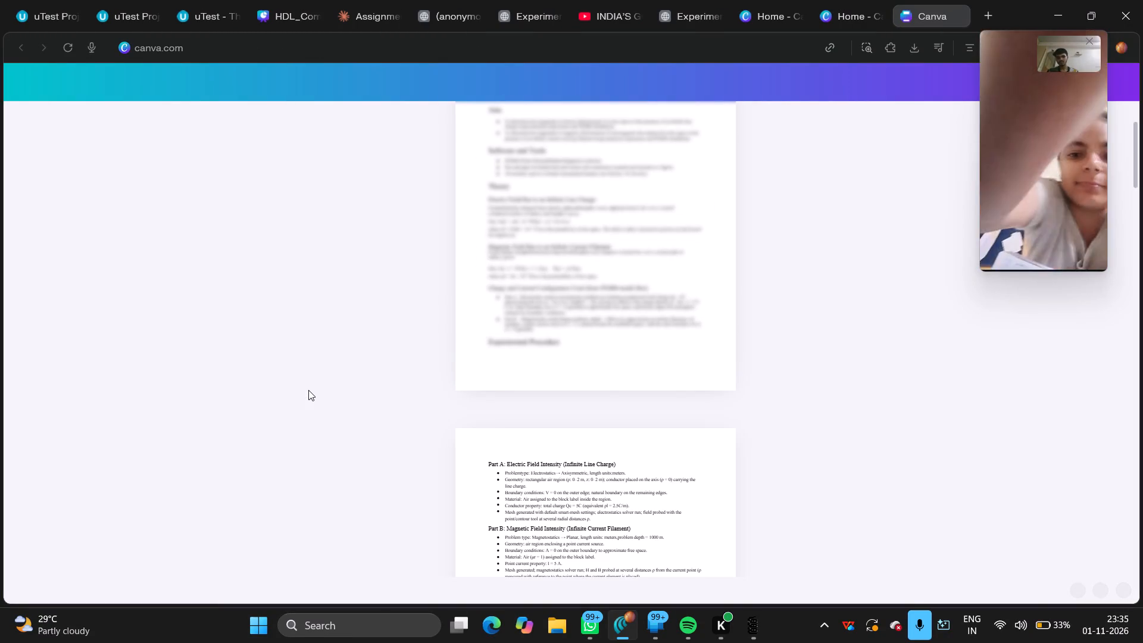
pyautogui.scroll(-11, 604, 388)
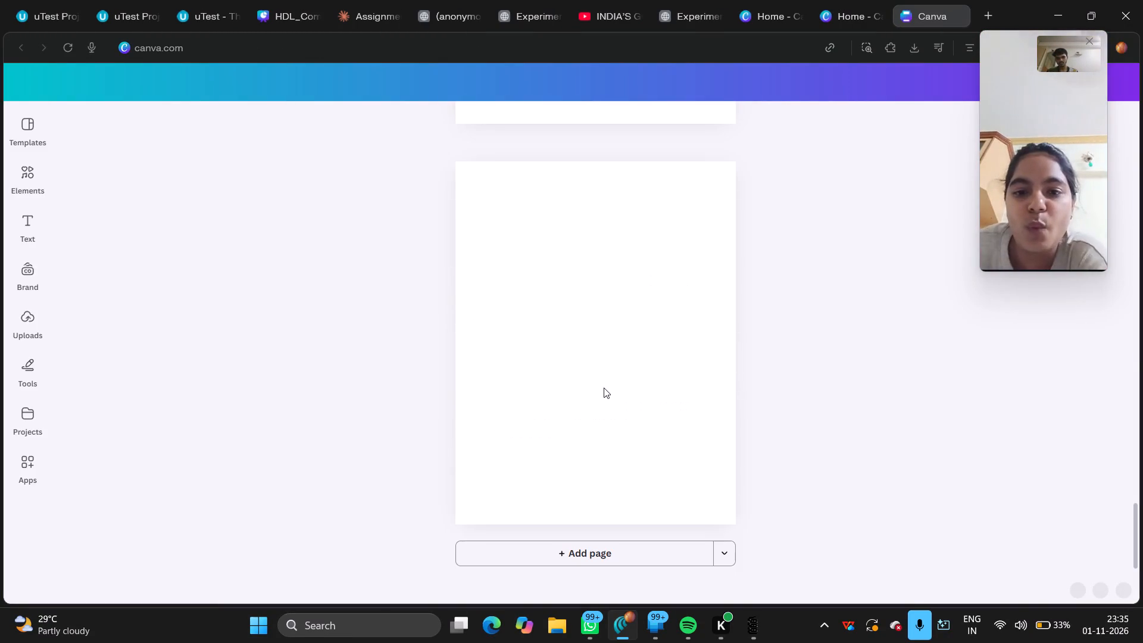
# Copy the circular field plot image with its FEMM output box from page 8 of the report.
pyautogui.scroll(1, 604, 388)
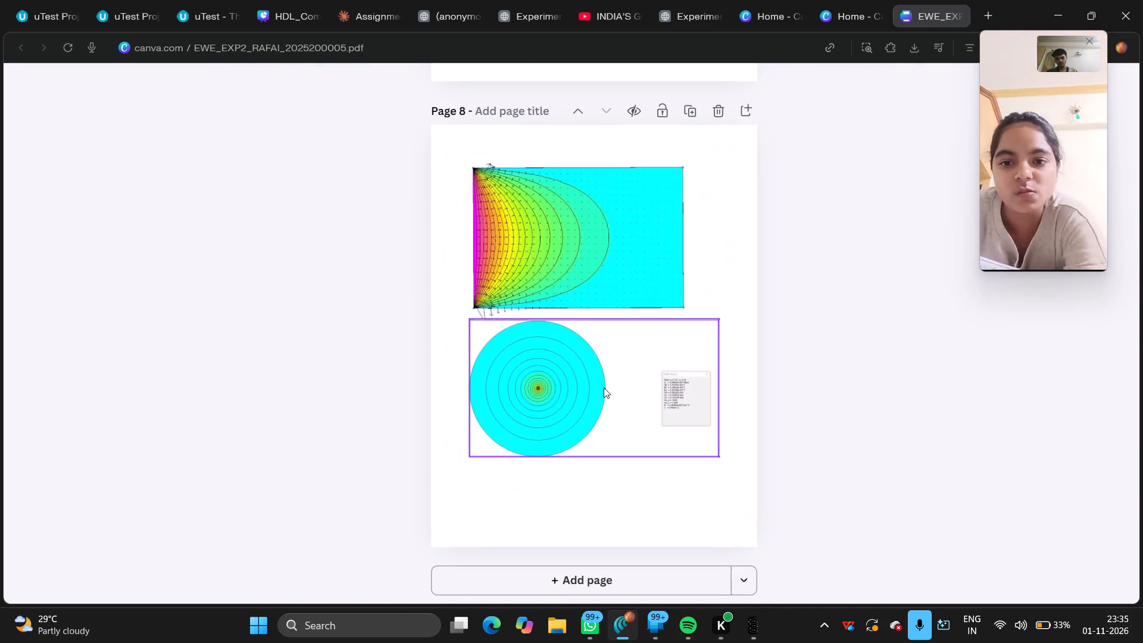
pyautogui.scroll(3, 604, 388)
pyautogui.scroll(-1, 604, 388)
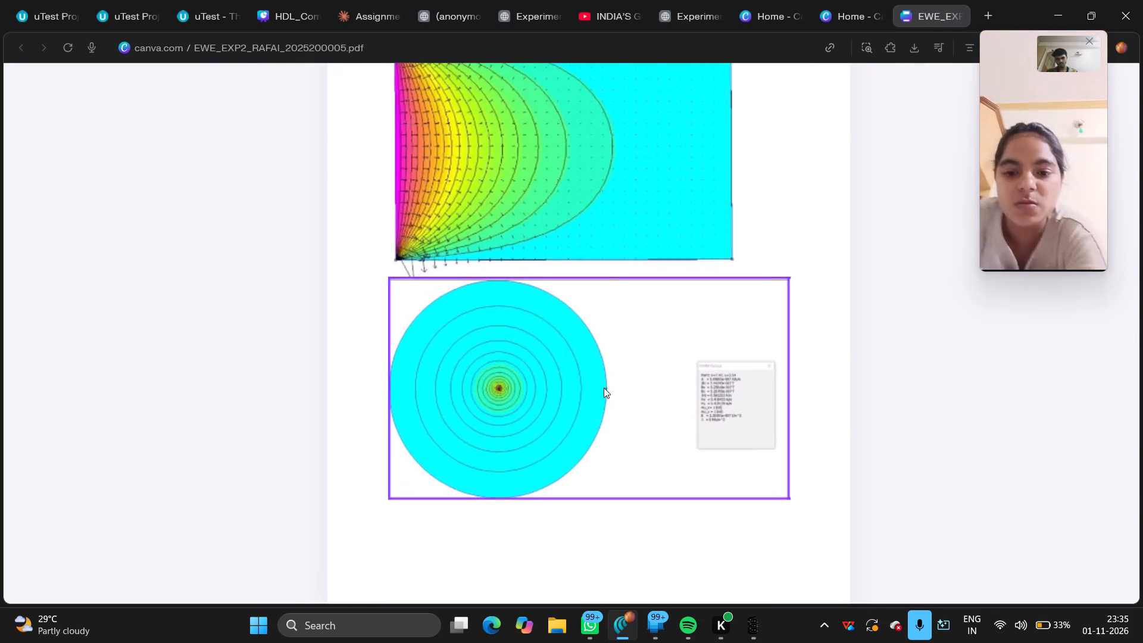
pyautogui.click(541, 383)
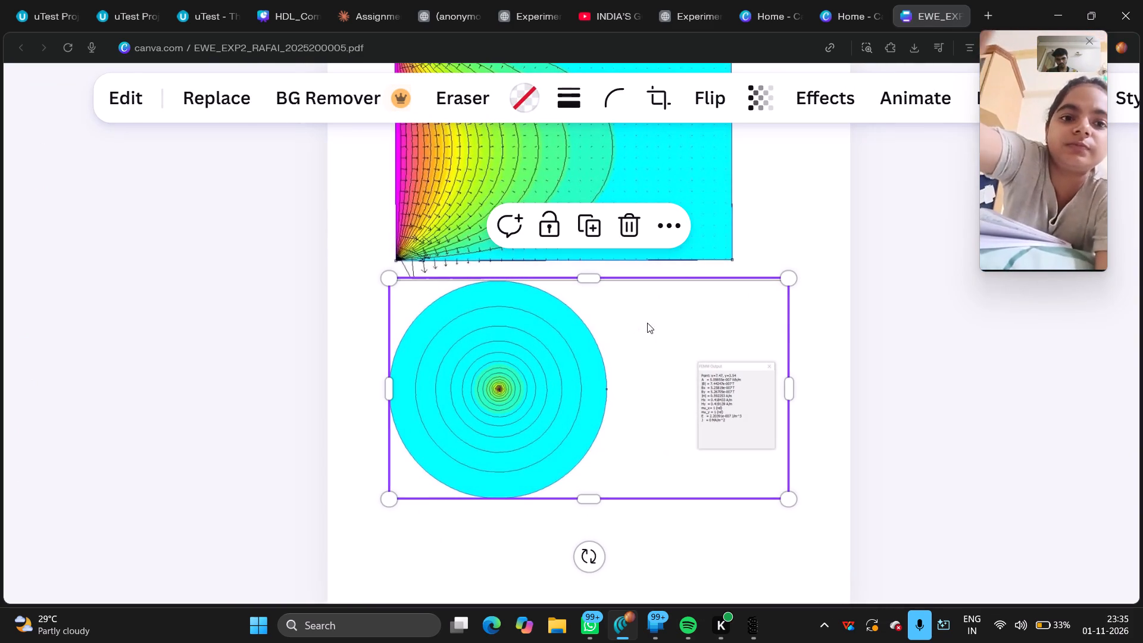
pyautogui.click(662, 219)
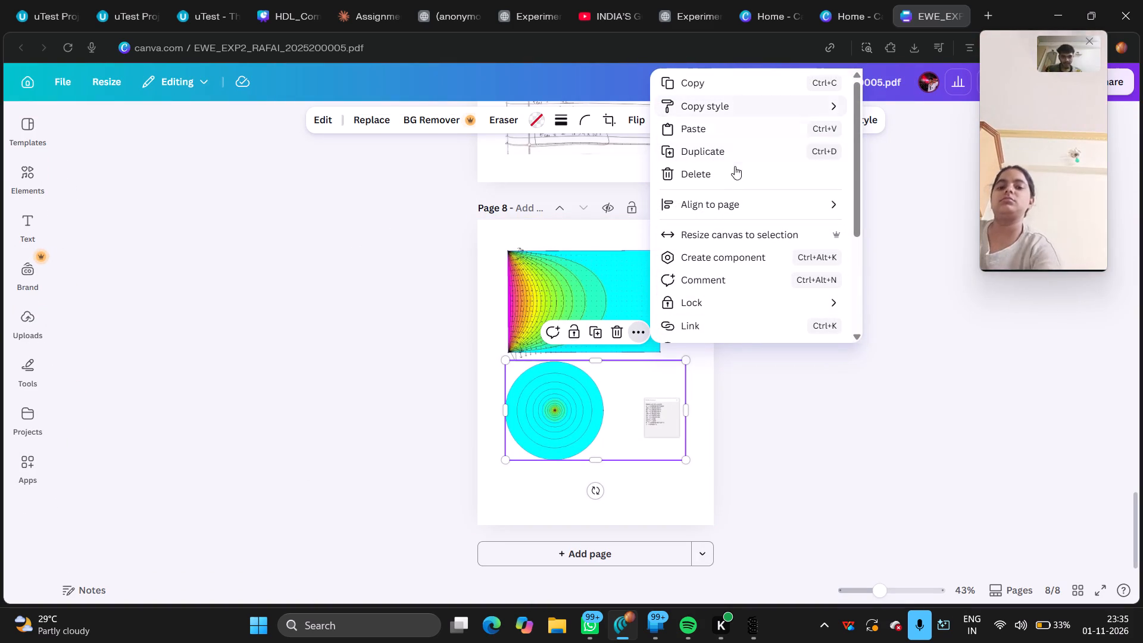
pyautogui.click(736, 95)
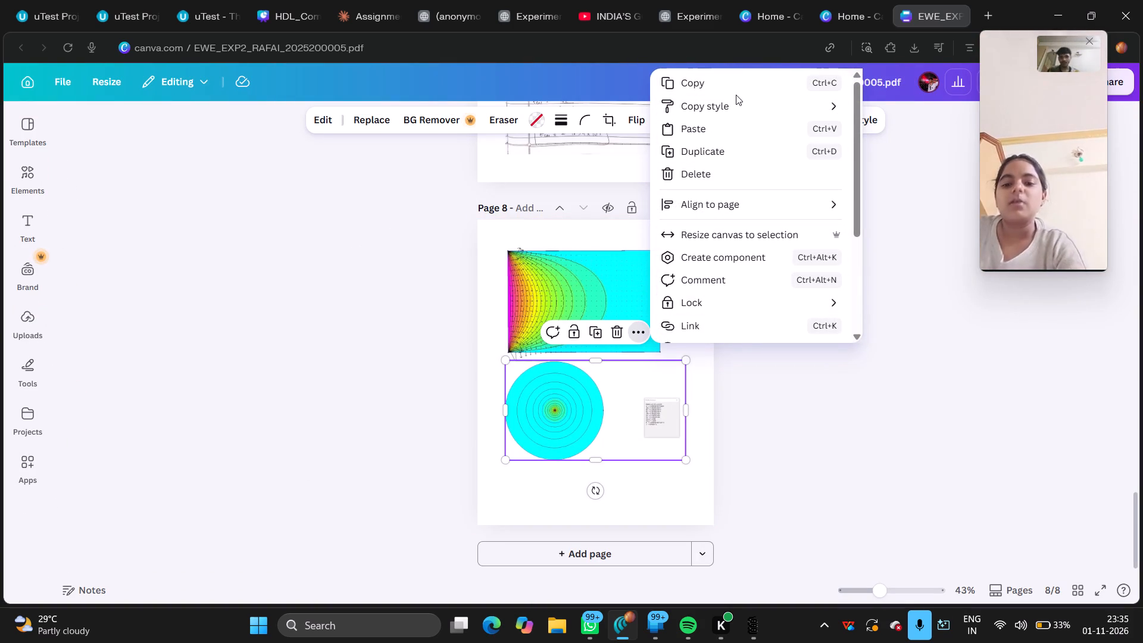
pyautogui.click(709, 80)
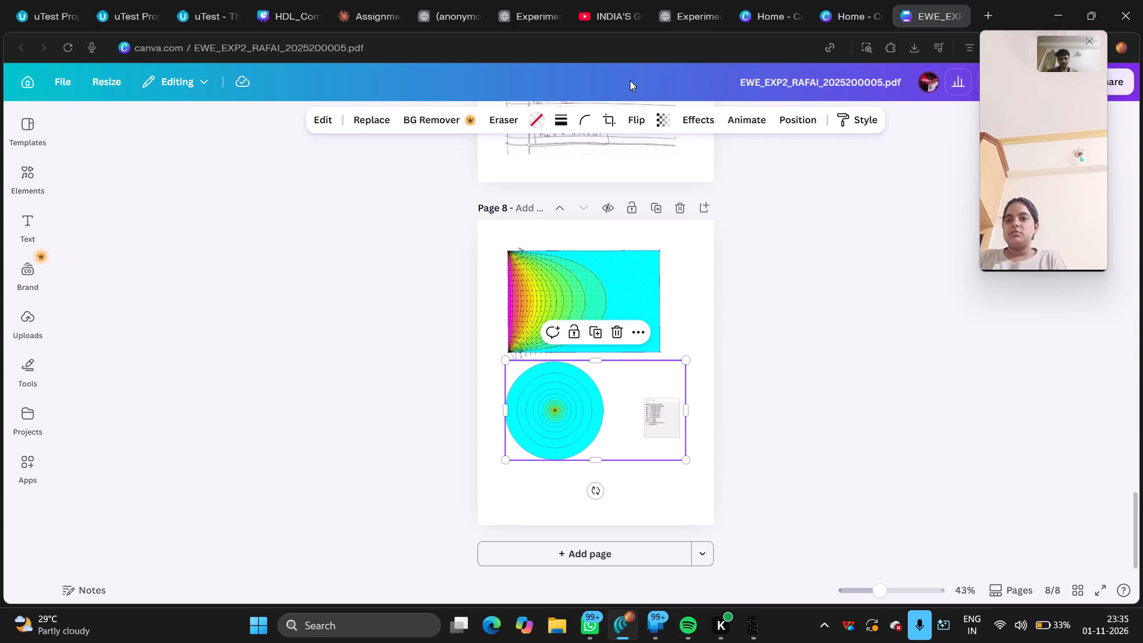
# Return to the home page and open the other EWE_EXP2 report from the recent designs.
pyautogui.click(46, 79)
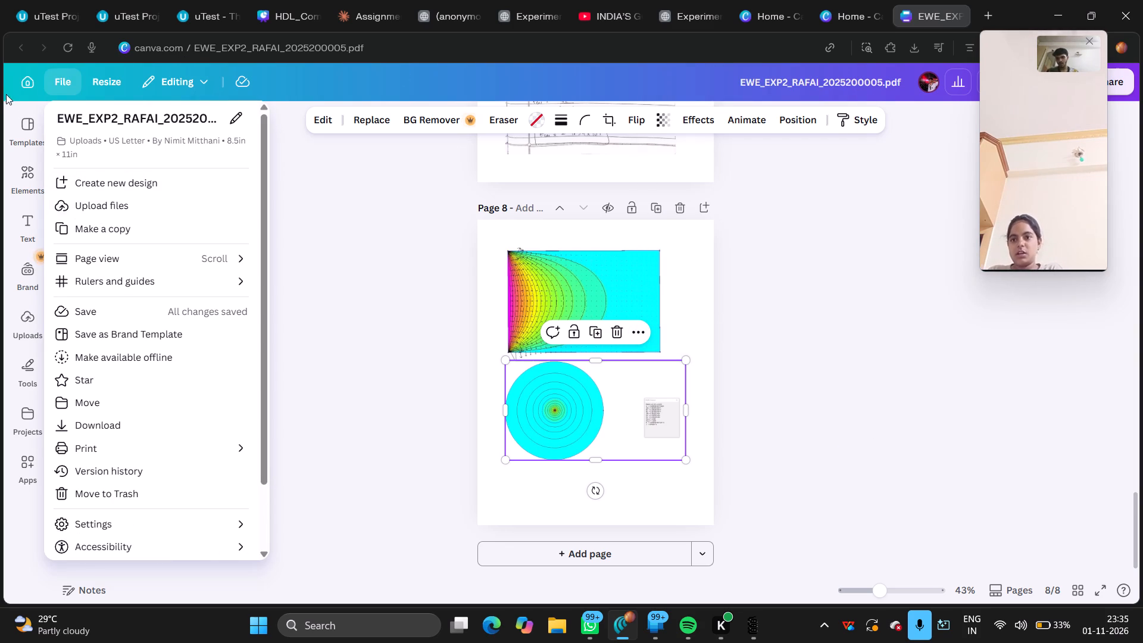
pyautogui.click(21, 80)
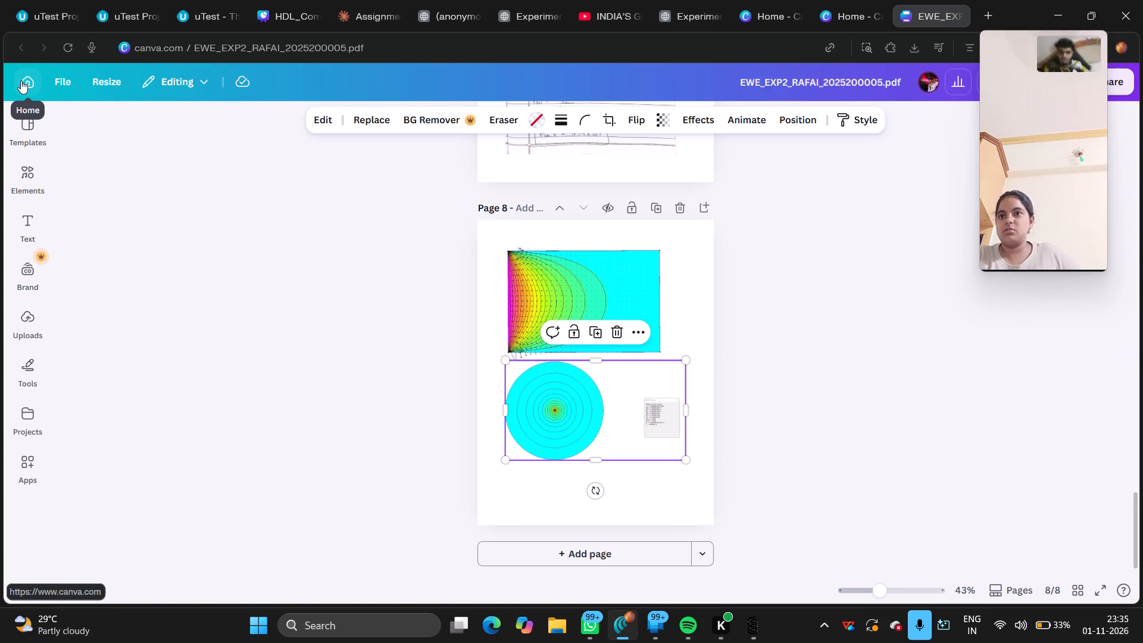
pyautogui.click(21, 80)
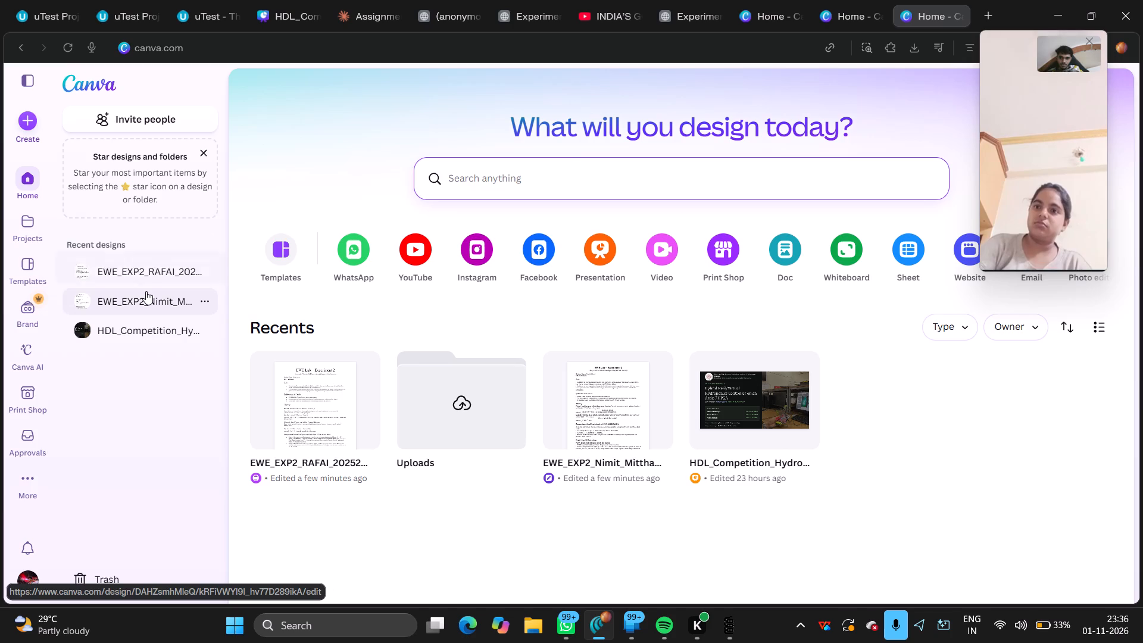
pyautogui.click(146, 291)
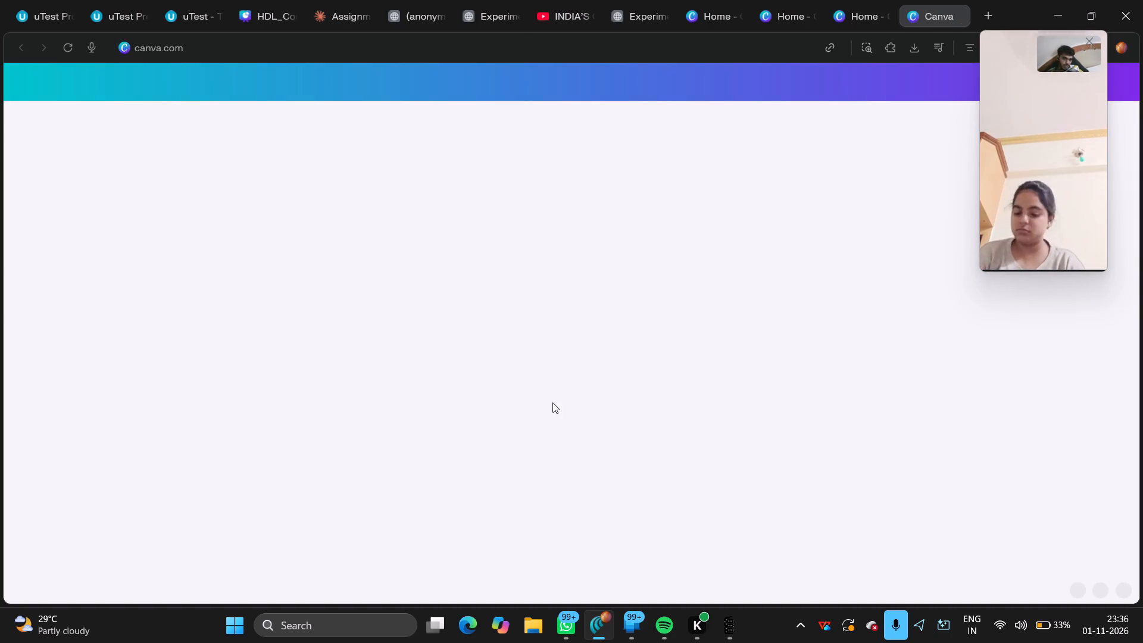
# Paste the copied circular field plot onto page 3 and place it below the Conclusion section.
pyautogui.scroll(-15, 613, 349)
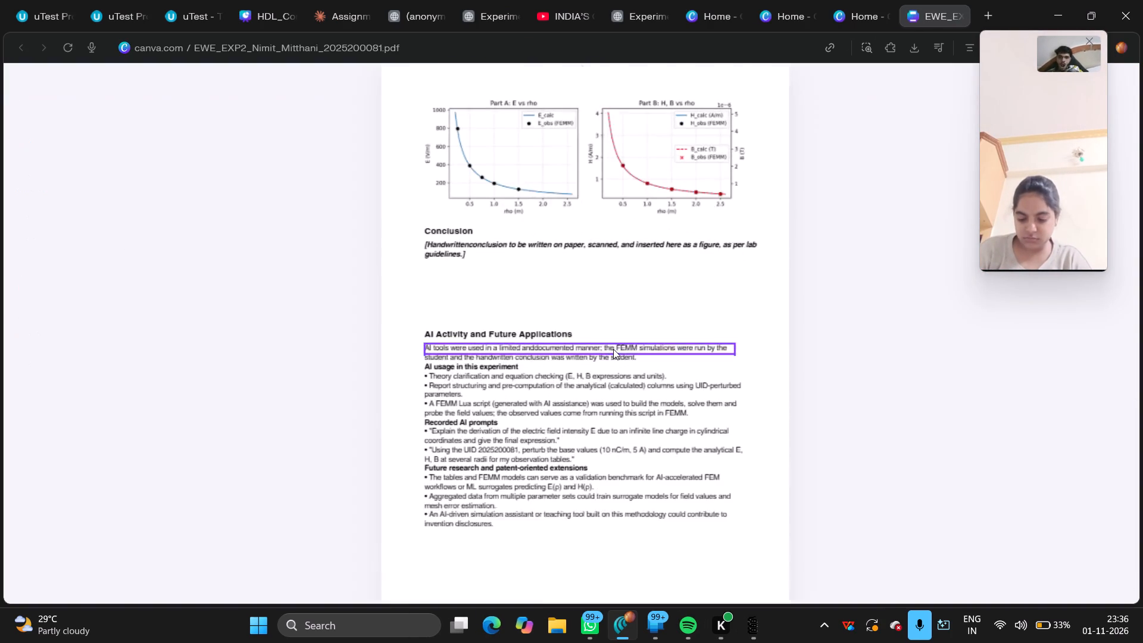
pyautogui.scroll(2, 613, 349)
pyautogui.click(530, 325)
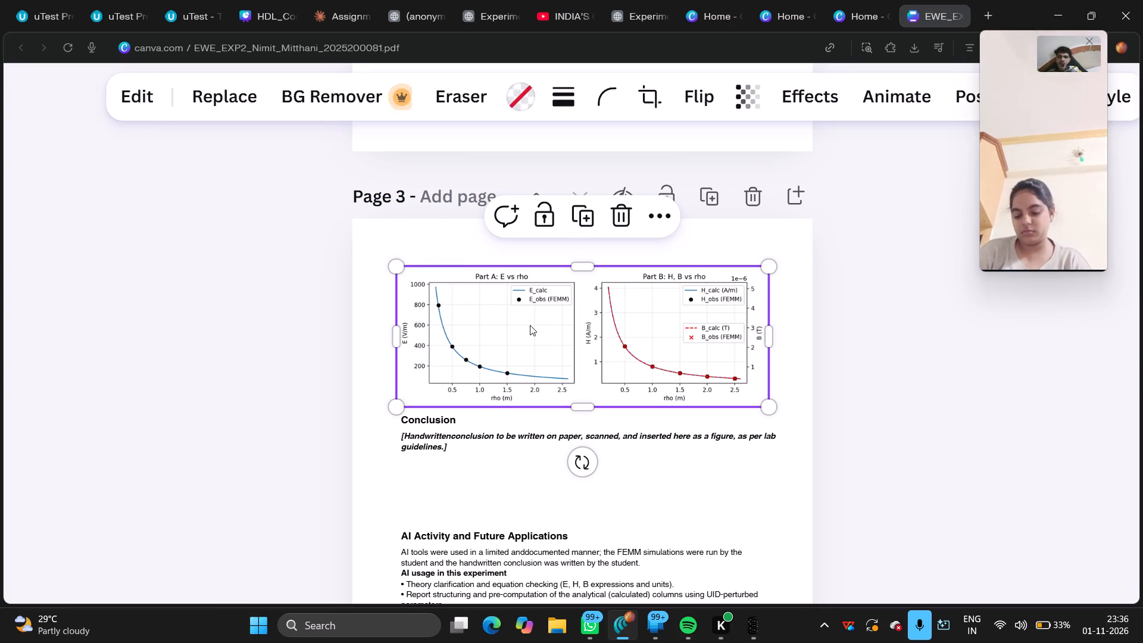
pyautogui.hotkey('ctrl', 'v')
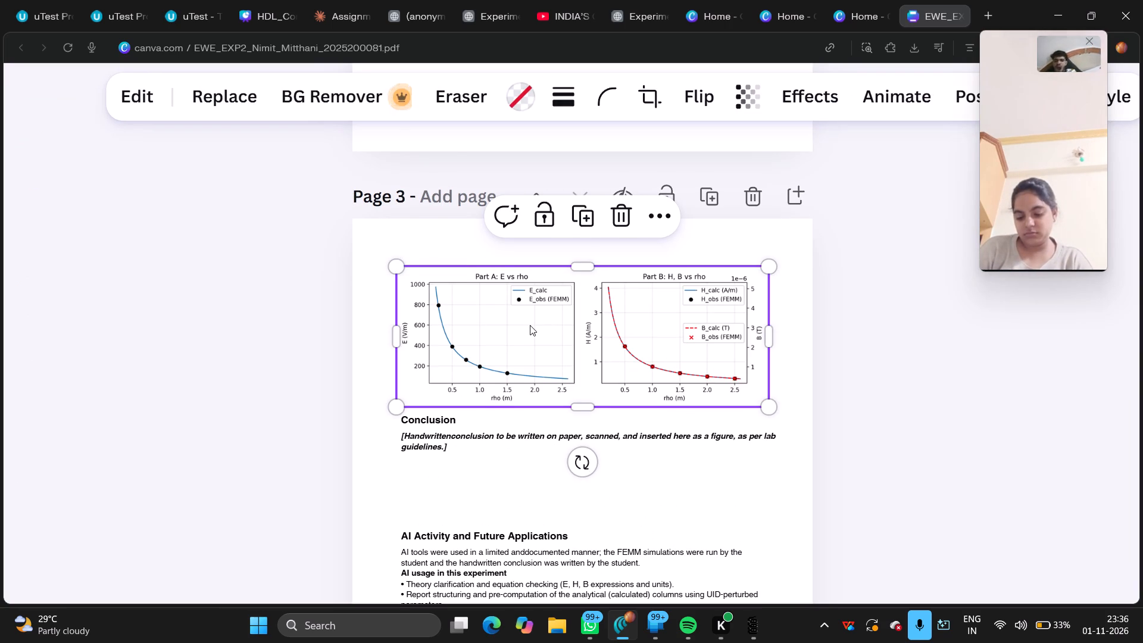
pyautogui.scroll(-1, 557, 524)
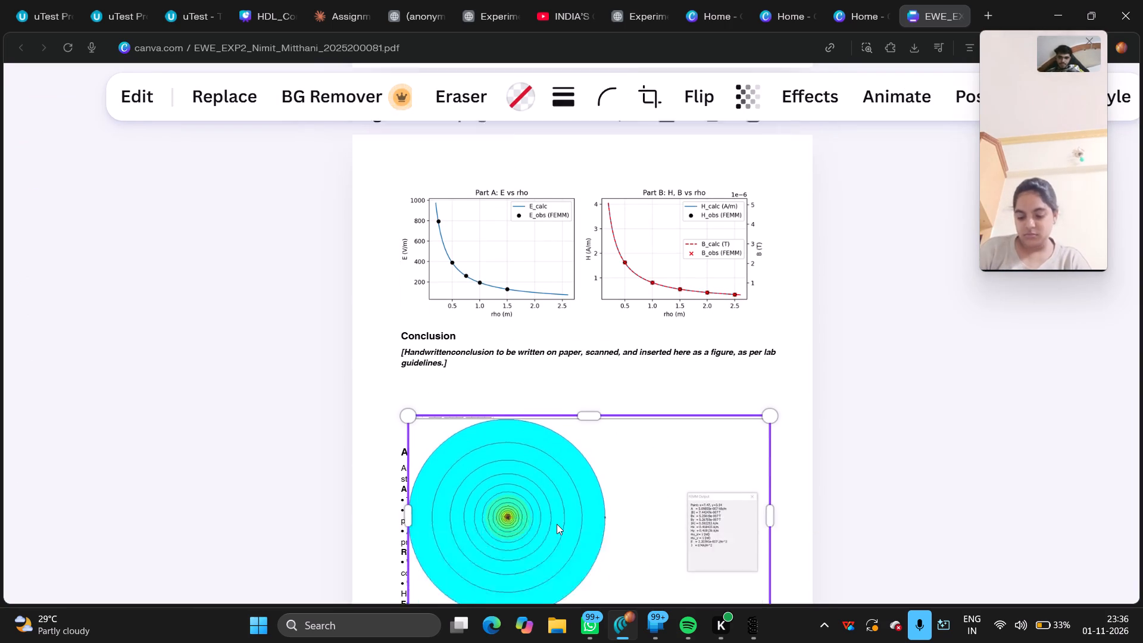
pyautogui.scroll(-1, 557, 524)
pyautogui.moveTo(557, 524); pyautogui.dragTo(565, 289)
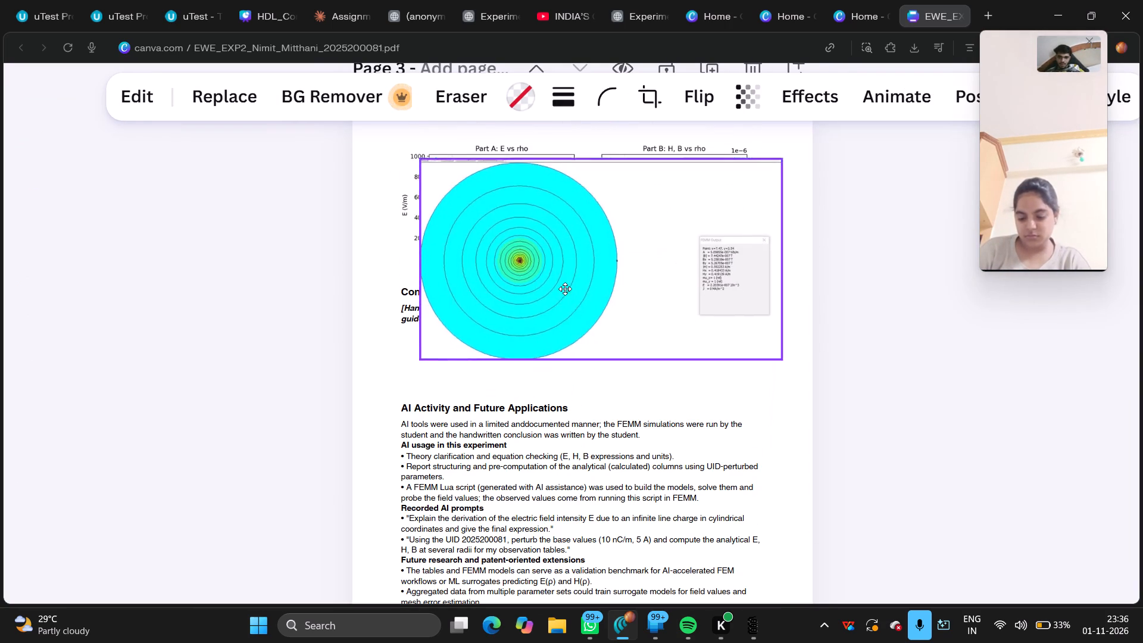
pyautogui.moveTo(565, 289); pyautogui.dragTo(546, 505)
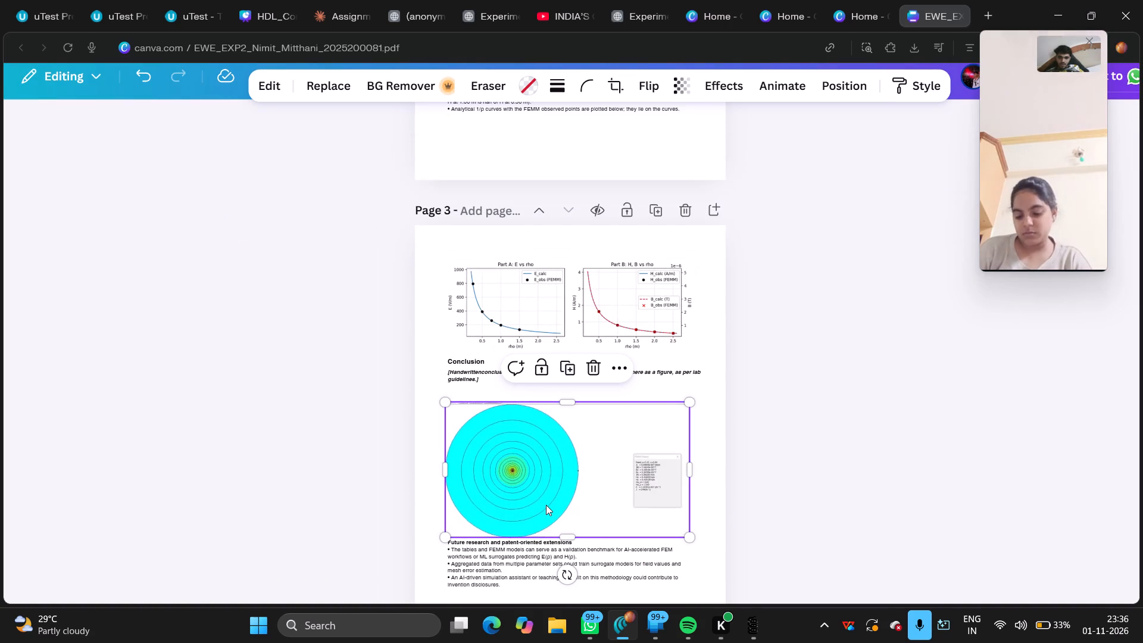
# Add a blank page 4 and move the circular field plot from page 3 onto its lower half.
pyautogui.scroll(-6, 546, 505)
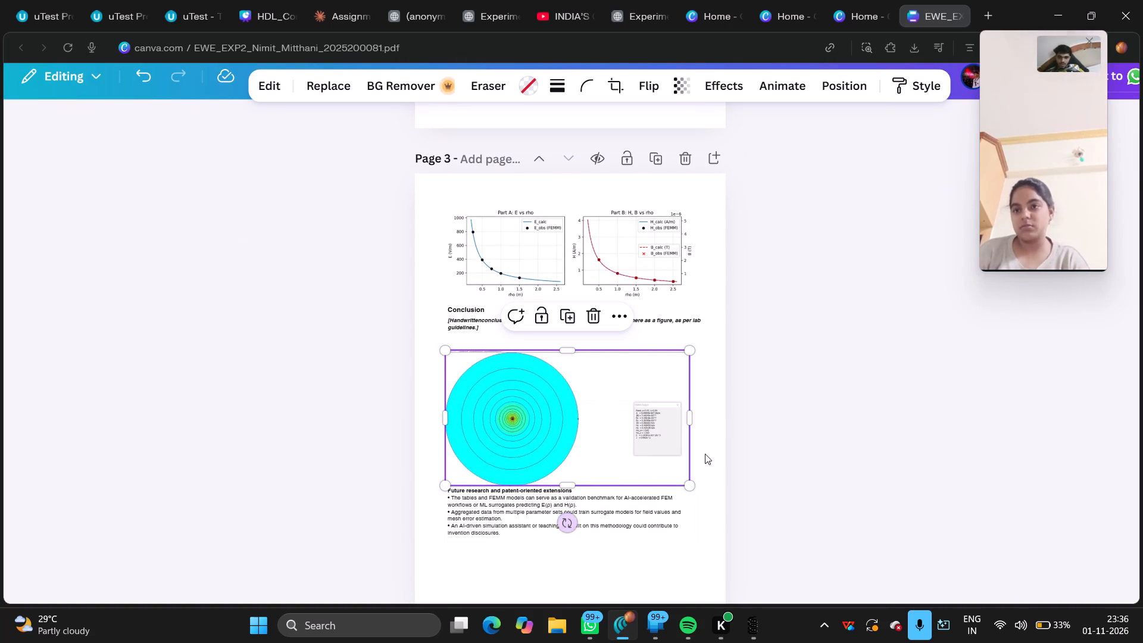
pyautogui.scroll(-4, 600, 588)
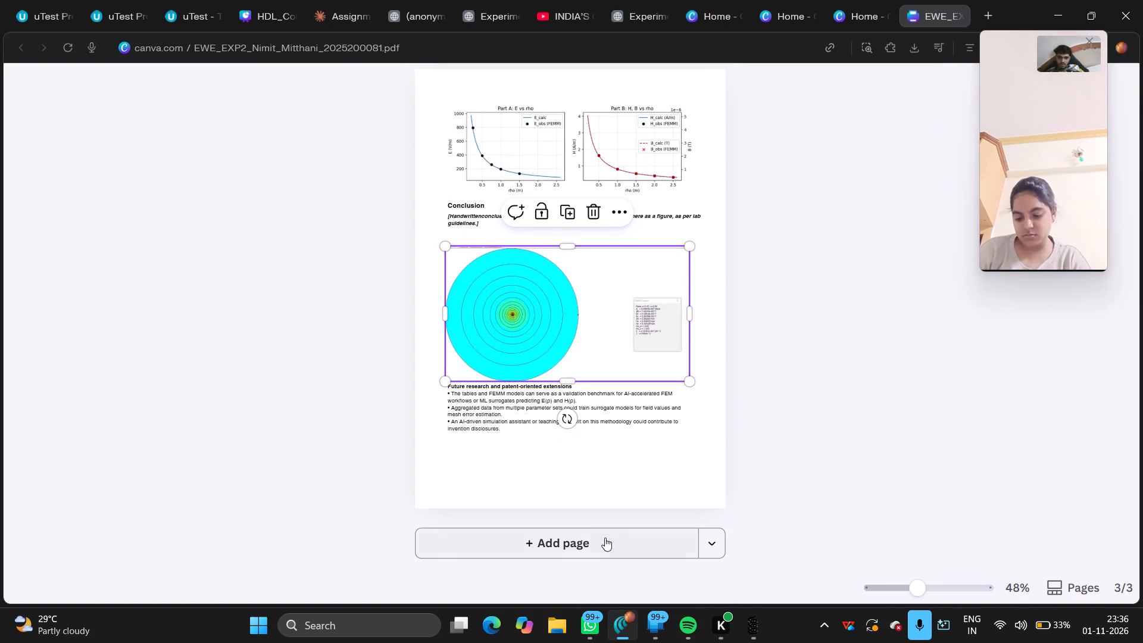
pyautogui.click(604, 538)
pyautogui.scroll(-2, 614, 475)
pyautogui.scroll(4, 614, 475)
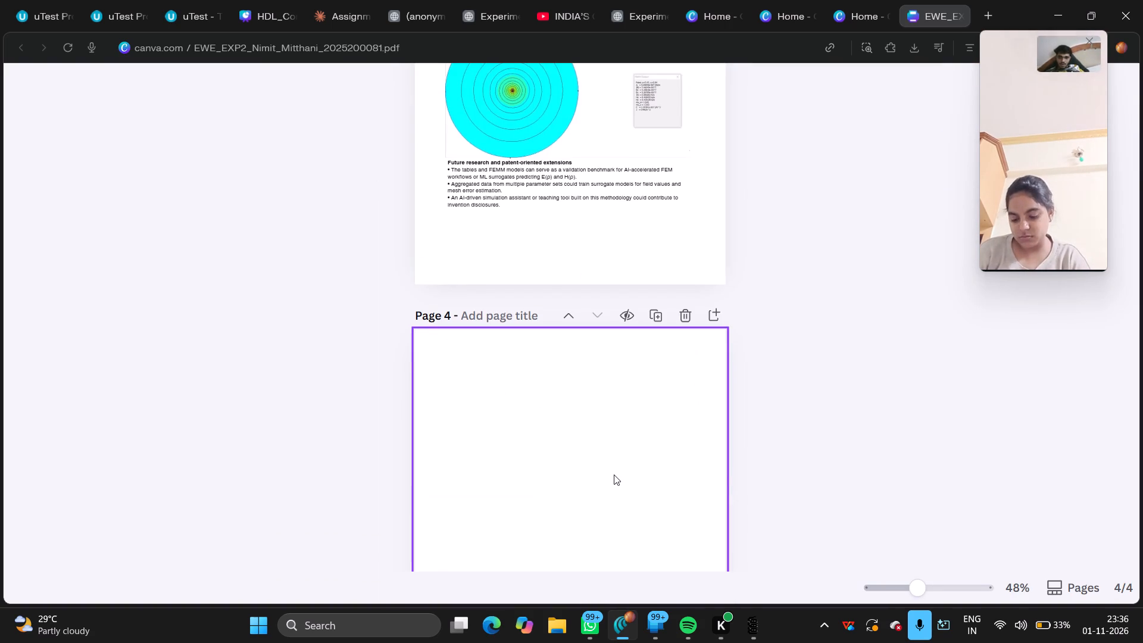
pyautogui.moveTo(540, 127); pyautogui.dragTo(534, 512)
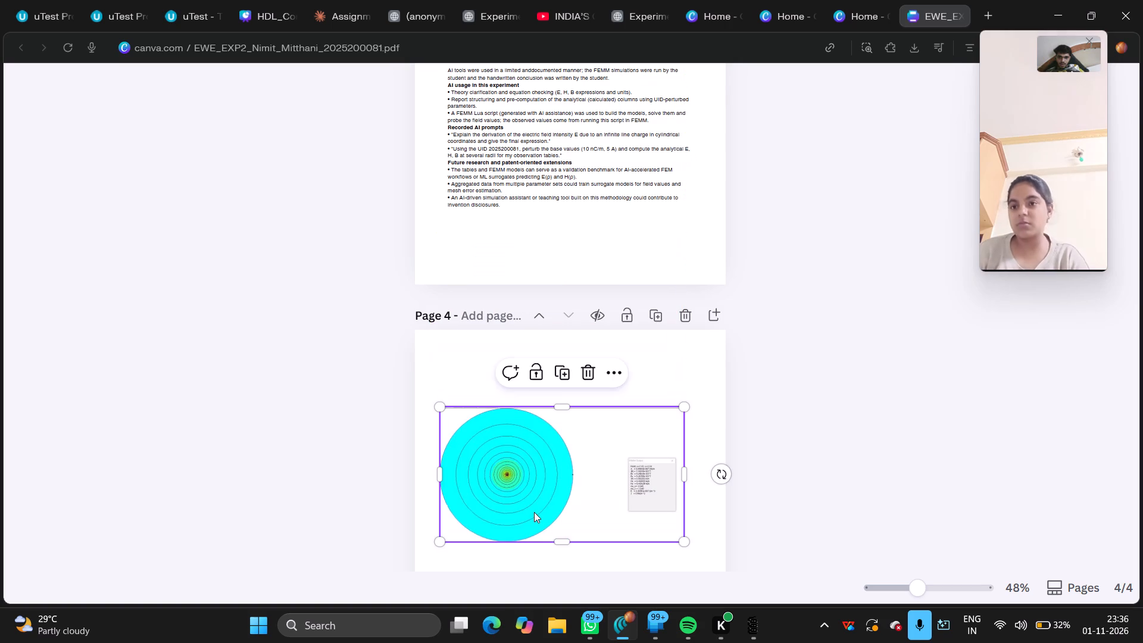
pyautogui.scroll(-4, 892, 410)
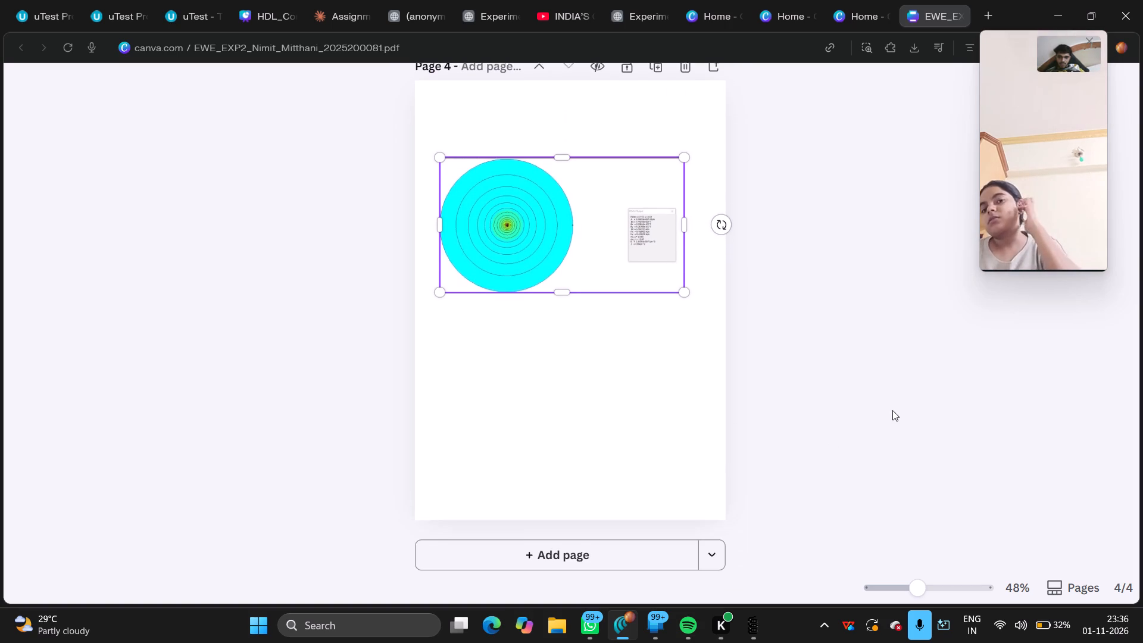
pyautogui.moveTo(579, 258); pyautogui.dragTo(577, 426)
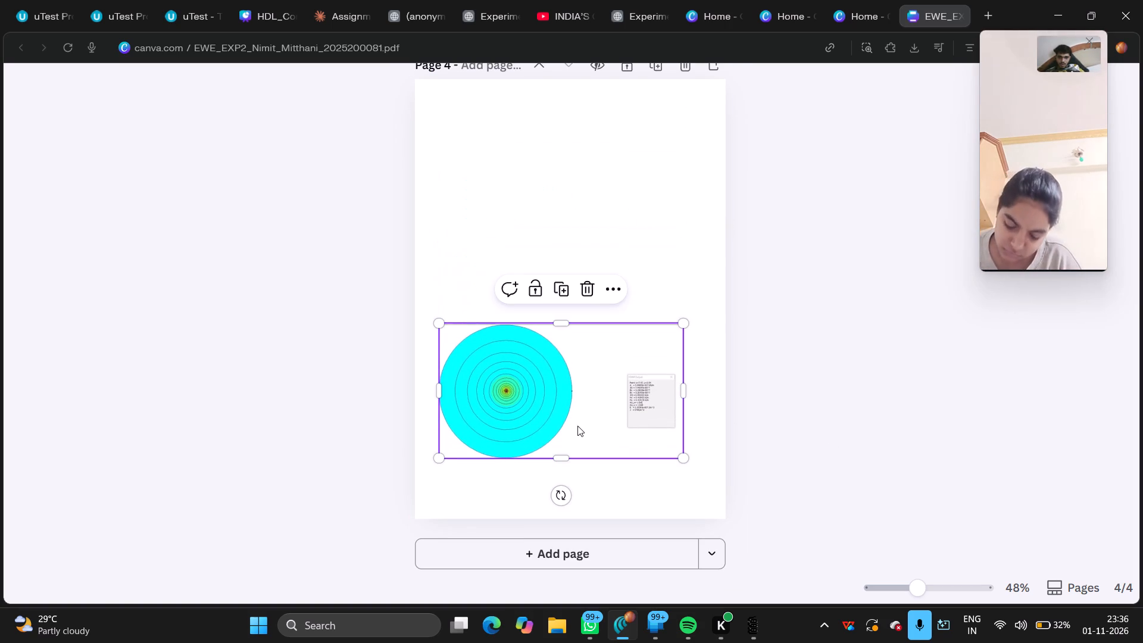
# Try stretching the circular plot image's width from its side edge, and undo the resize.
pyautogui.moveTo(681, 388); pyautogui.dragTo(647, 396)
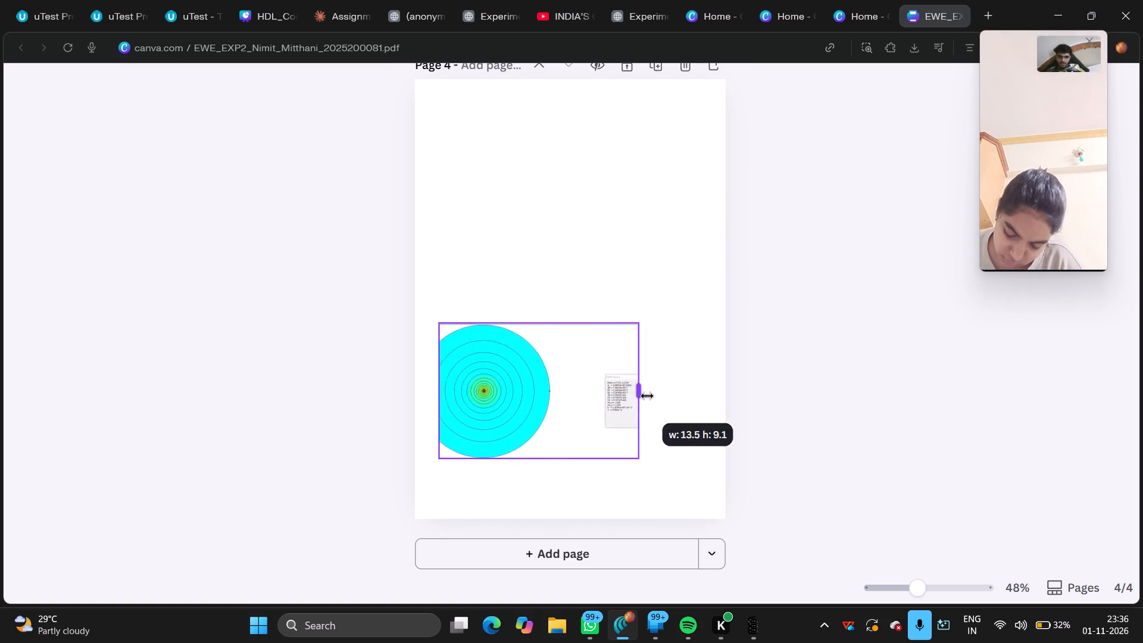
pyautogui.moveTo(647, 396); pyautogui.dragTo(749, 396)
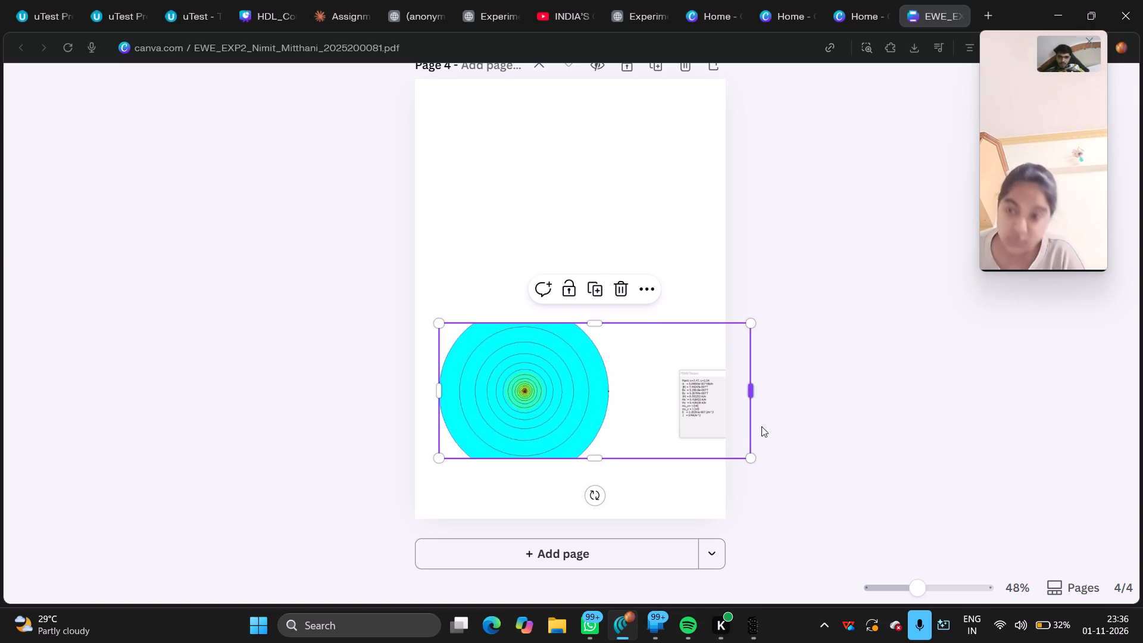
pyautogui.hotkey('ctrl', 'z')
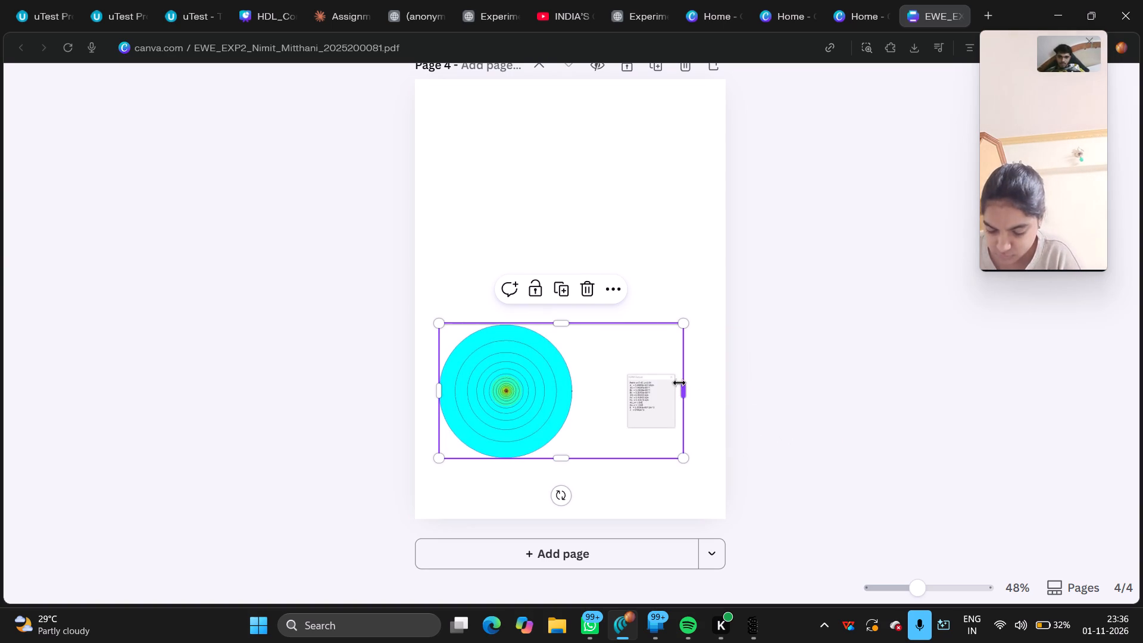
# Enlarge the image proportionally and place the circle on page 4's lower half, with the output box beyond the page edge.
pyautogui.moveTo(682, 462); pyautogui.dragTo(833, 556)
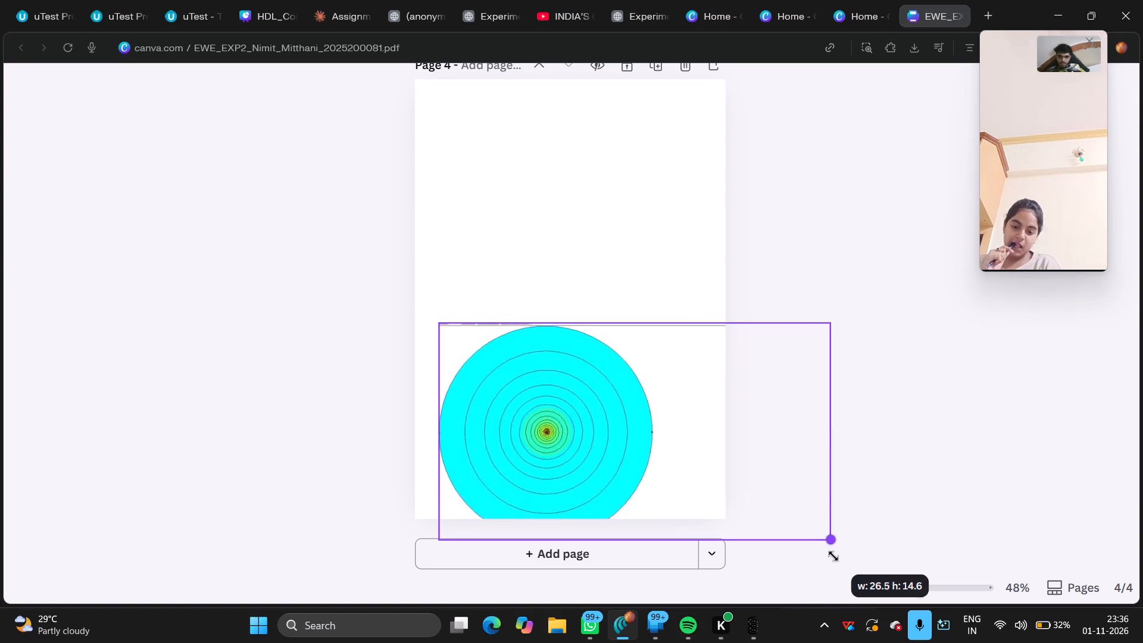
pyautogui.moveTo(833, 556); pyautogui.dragTo(821, 537)
pyautogui.moveTo(513, 395); pyautogui.dragTo(540, 358)
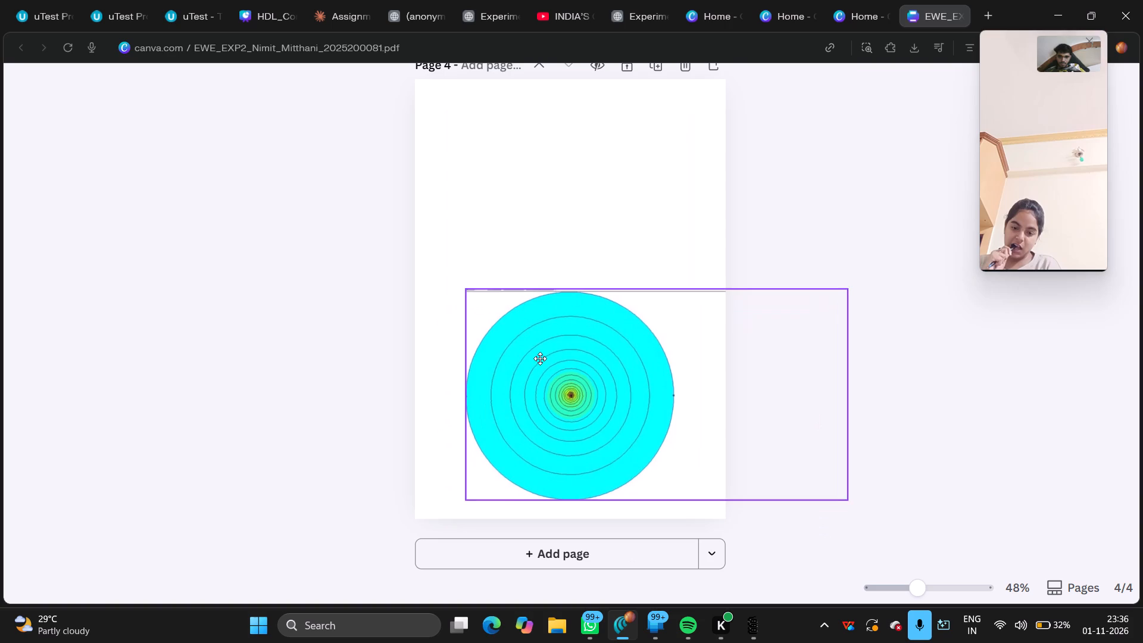
pyautogui.moveTo(540, 358); pyautogui.dragTo(539, 361)
pyautogui.click(858, 179)
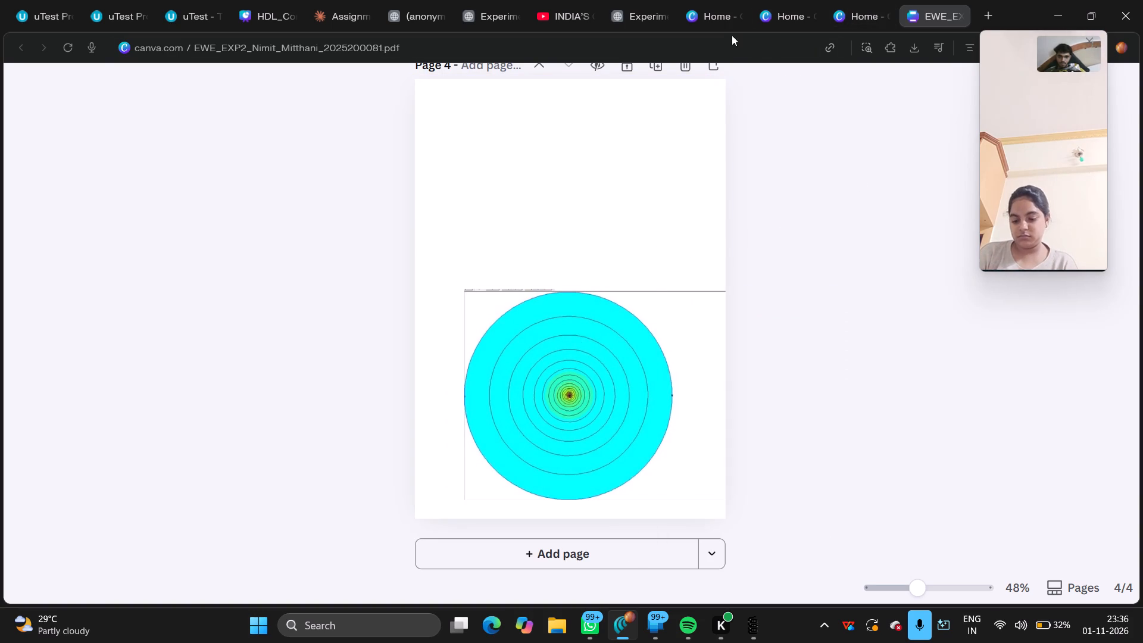
# Reopen the first EWE_EXP2 report and copy the rectangular field plot at the top of page 8.
pyautogui.click(846, 22)
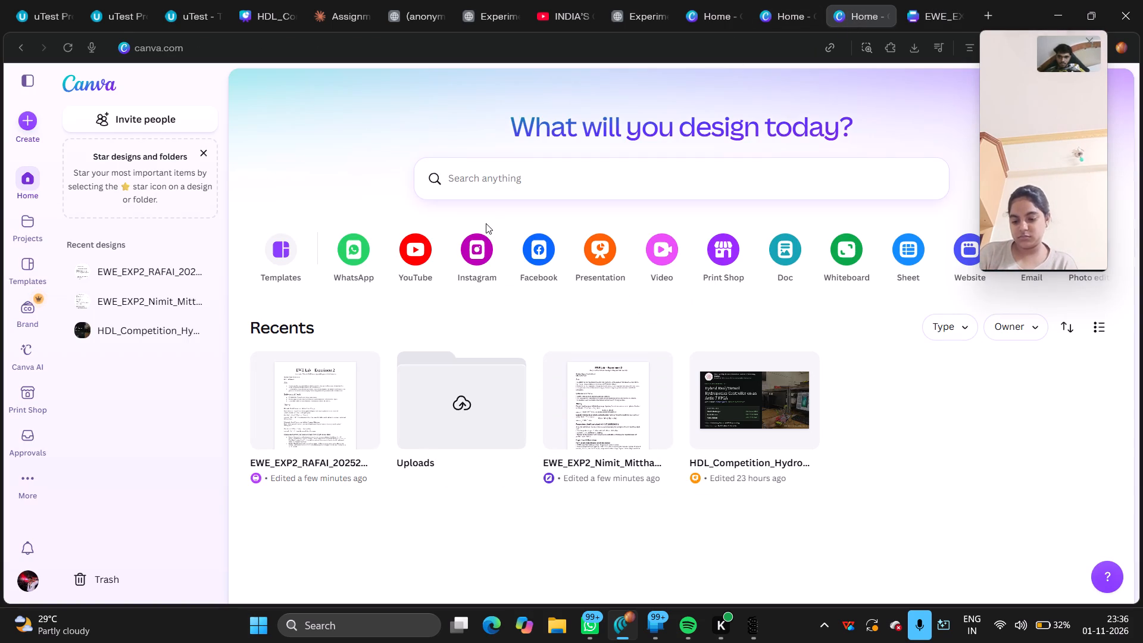
pyautogui.click(303, 432)
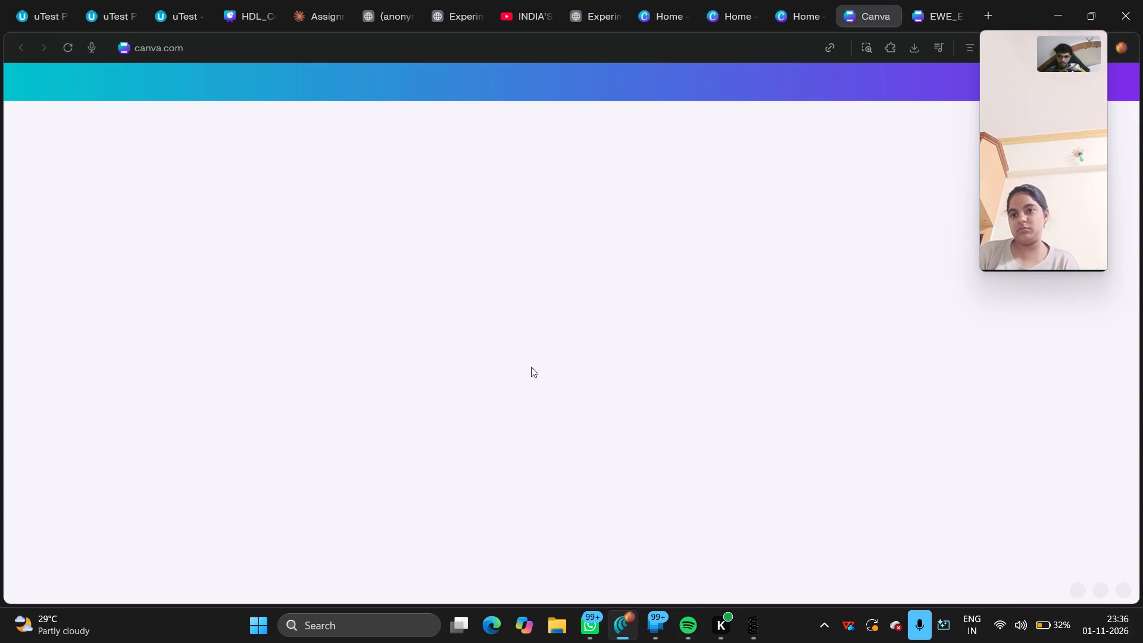
pyautogui.scroll(-15, 566, 328)
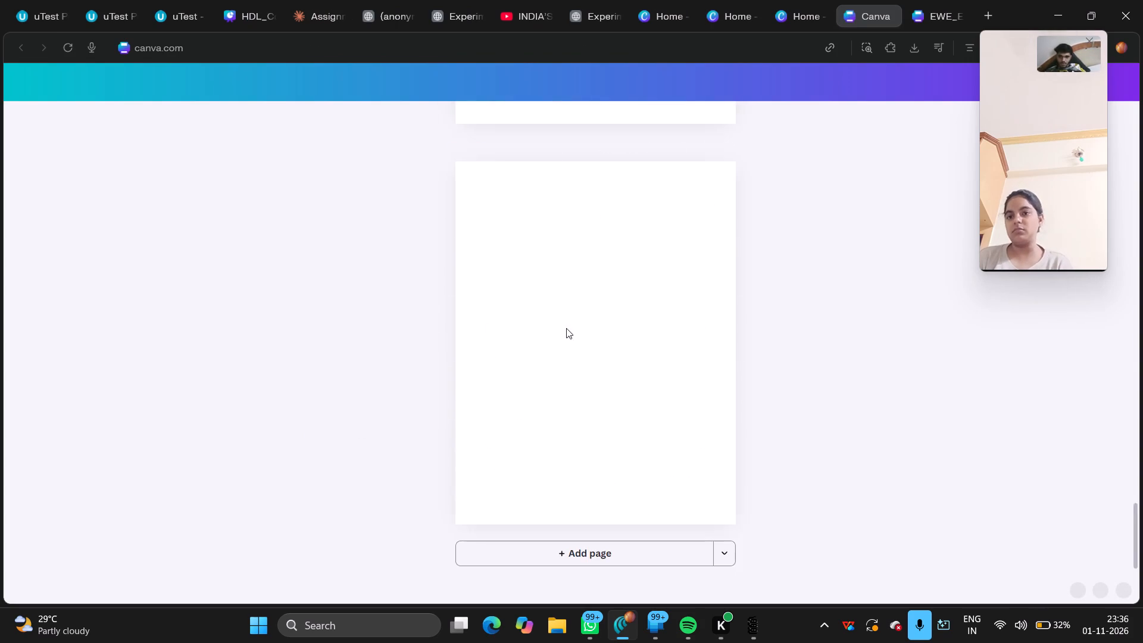
pyautogui.click(602, 269)
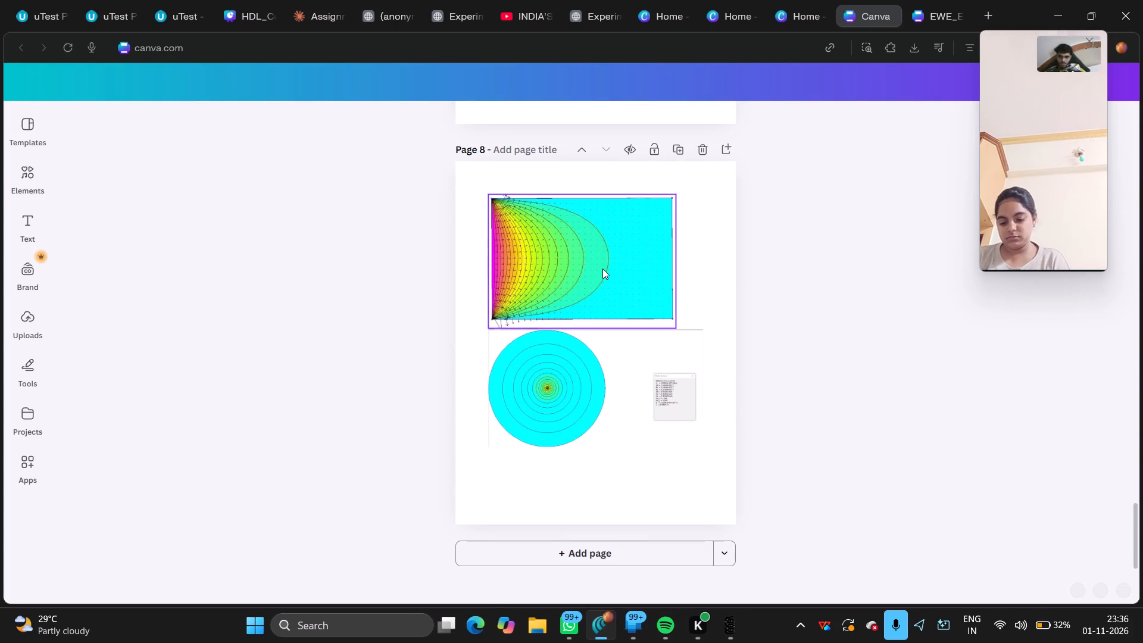
pyautogui.hotkey('ctrl', 'c')
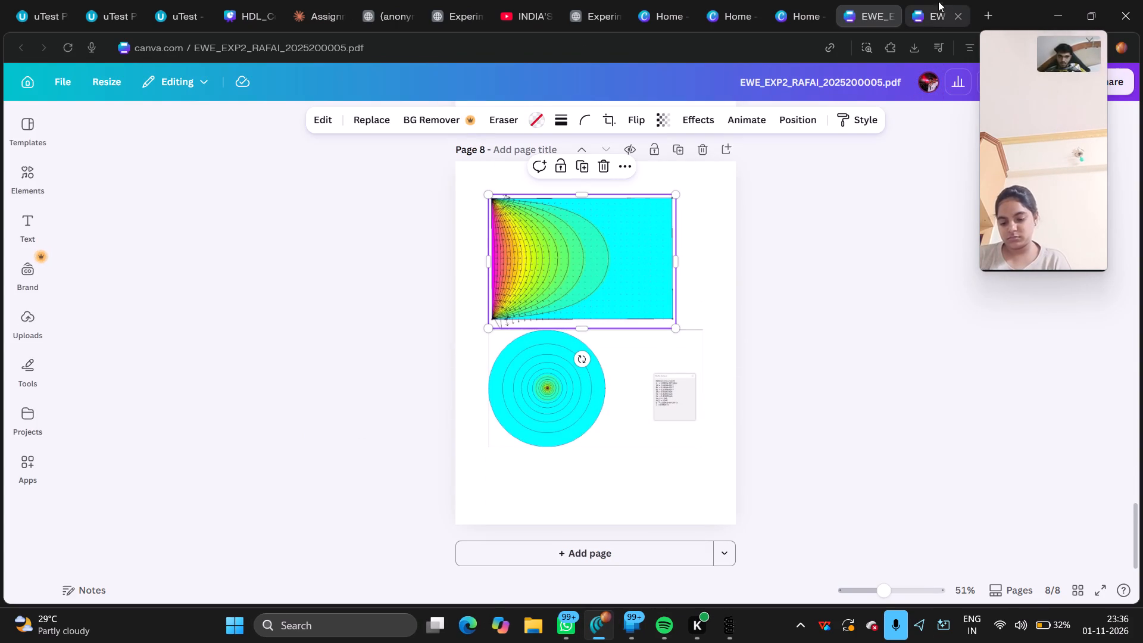
# Switch back to the other report and paste the rectangular field plot on page 4 above the circular plot.
pyautogui.click(932, 5)
pyautogui.click(594, 172)
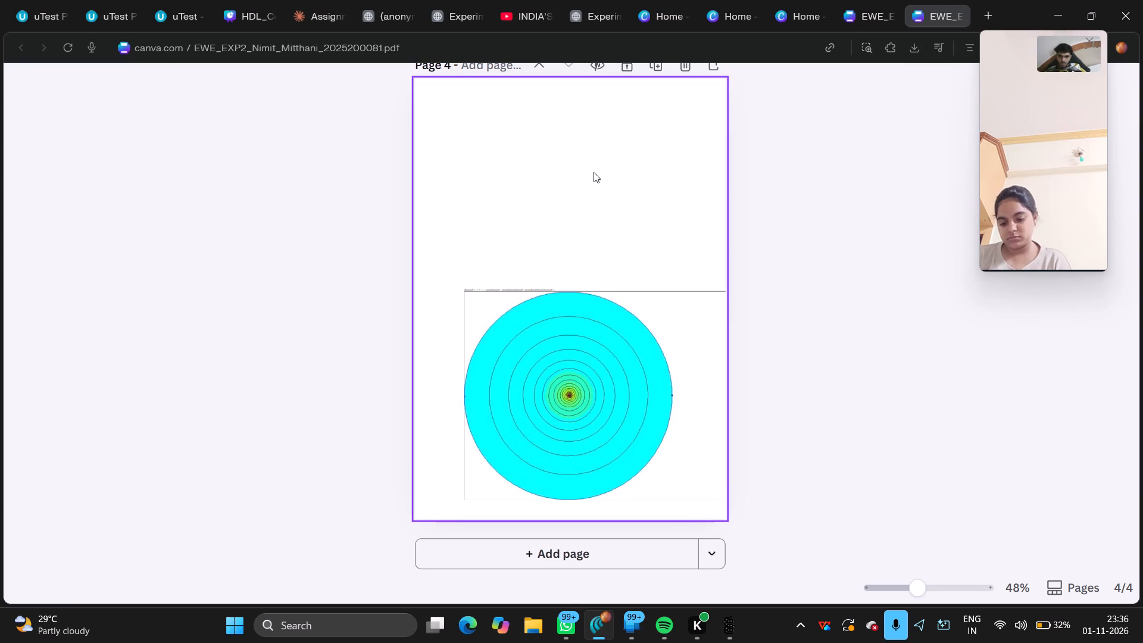
pyautogui.hotkey('ctrl', 'v')
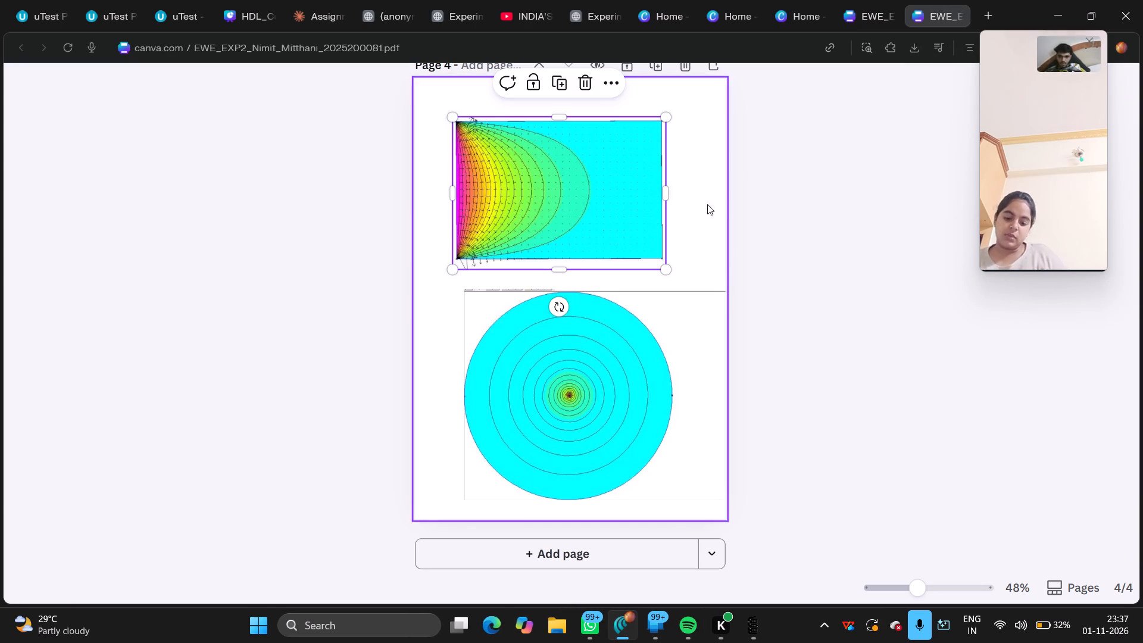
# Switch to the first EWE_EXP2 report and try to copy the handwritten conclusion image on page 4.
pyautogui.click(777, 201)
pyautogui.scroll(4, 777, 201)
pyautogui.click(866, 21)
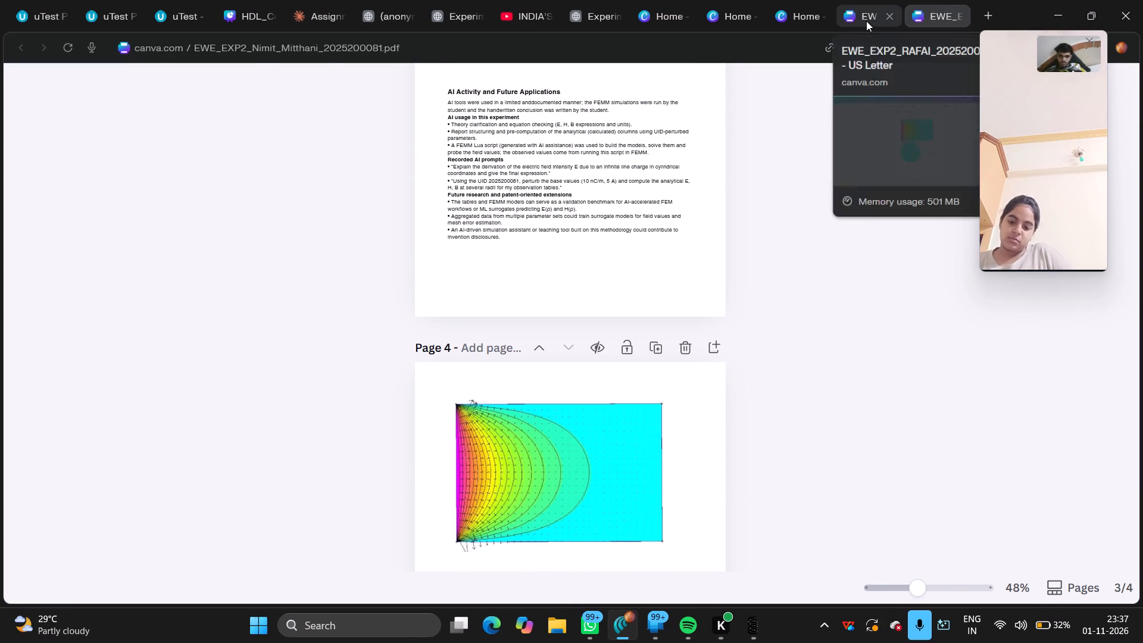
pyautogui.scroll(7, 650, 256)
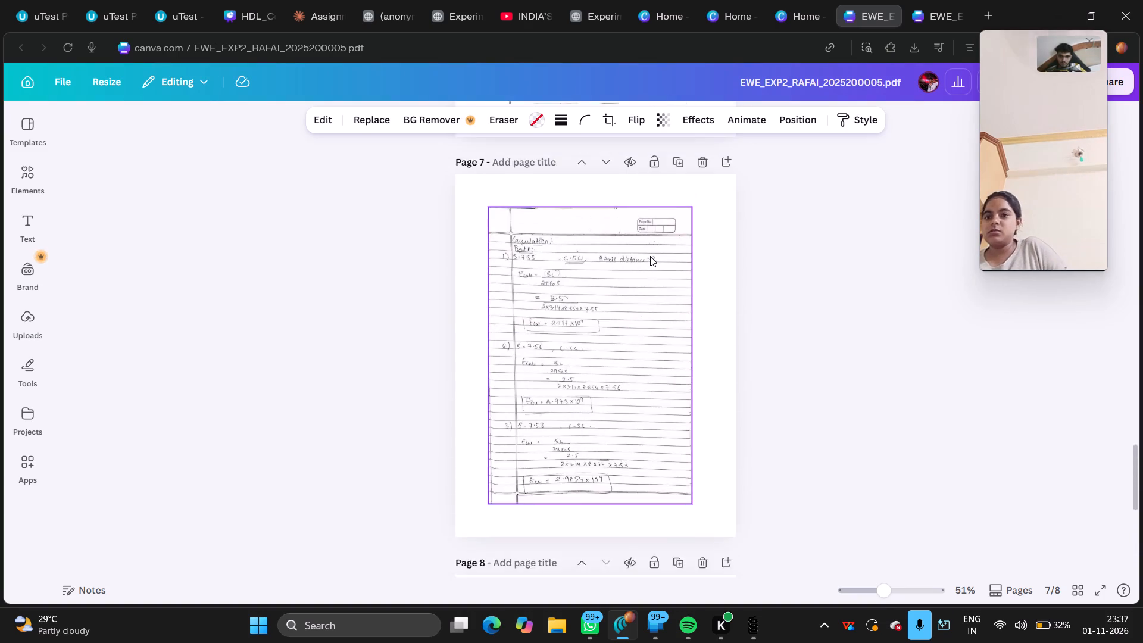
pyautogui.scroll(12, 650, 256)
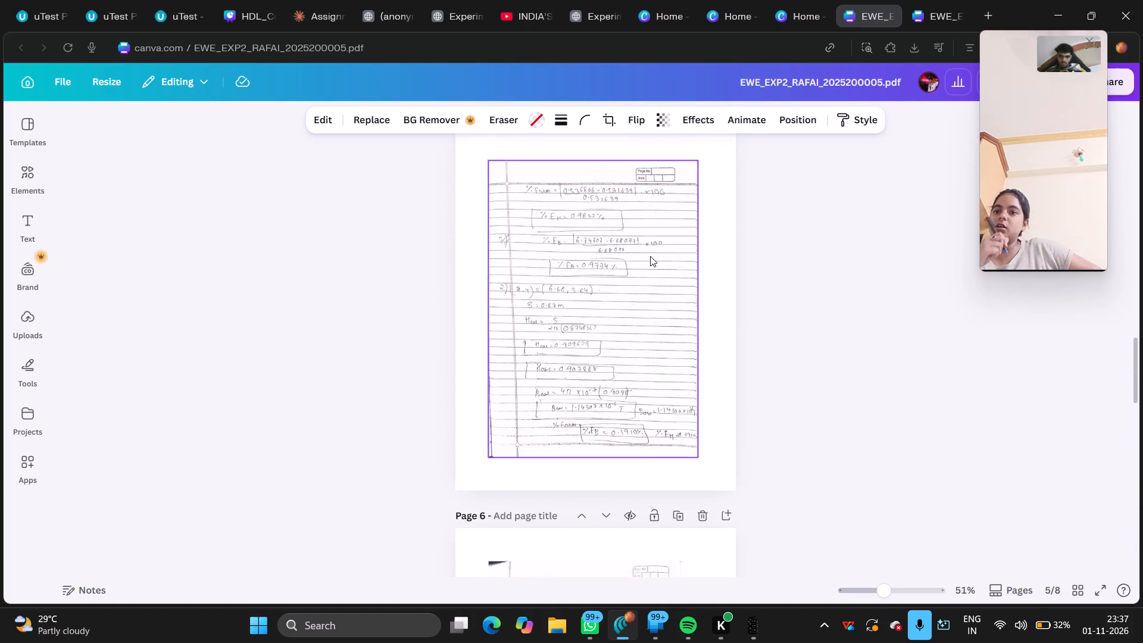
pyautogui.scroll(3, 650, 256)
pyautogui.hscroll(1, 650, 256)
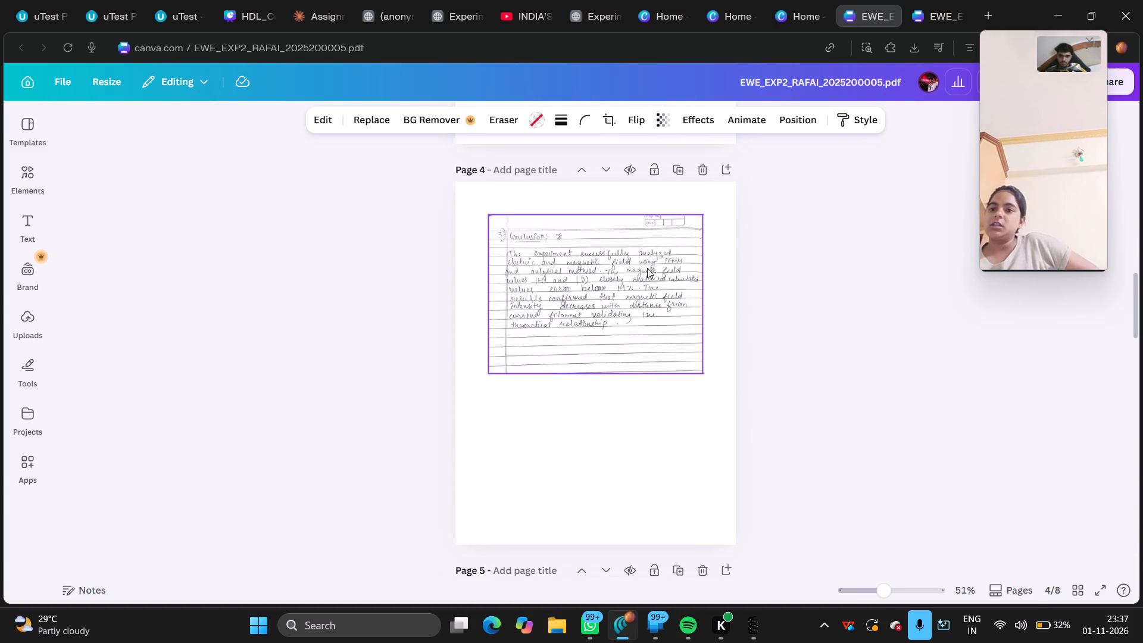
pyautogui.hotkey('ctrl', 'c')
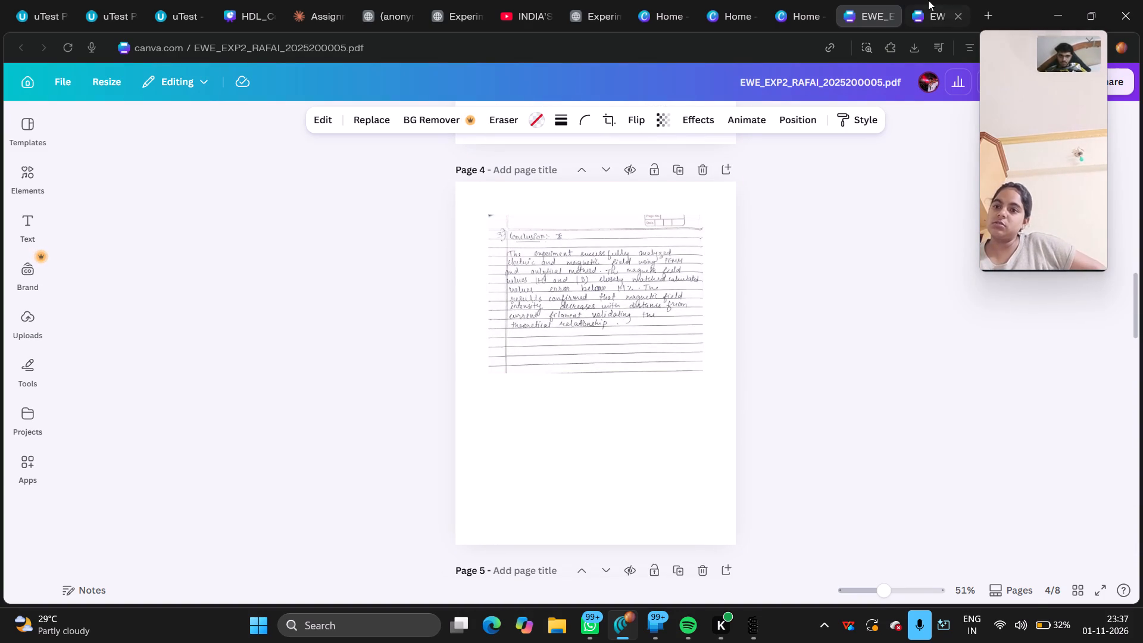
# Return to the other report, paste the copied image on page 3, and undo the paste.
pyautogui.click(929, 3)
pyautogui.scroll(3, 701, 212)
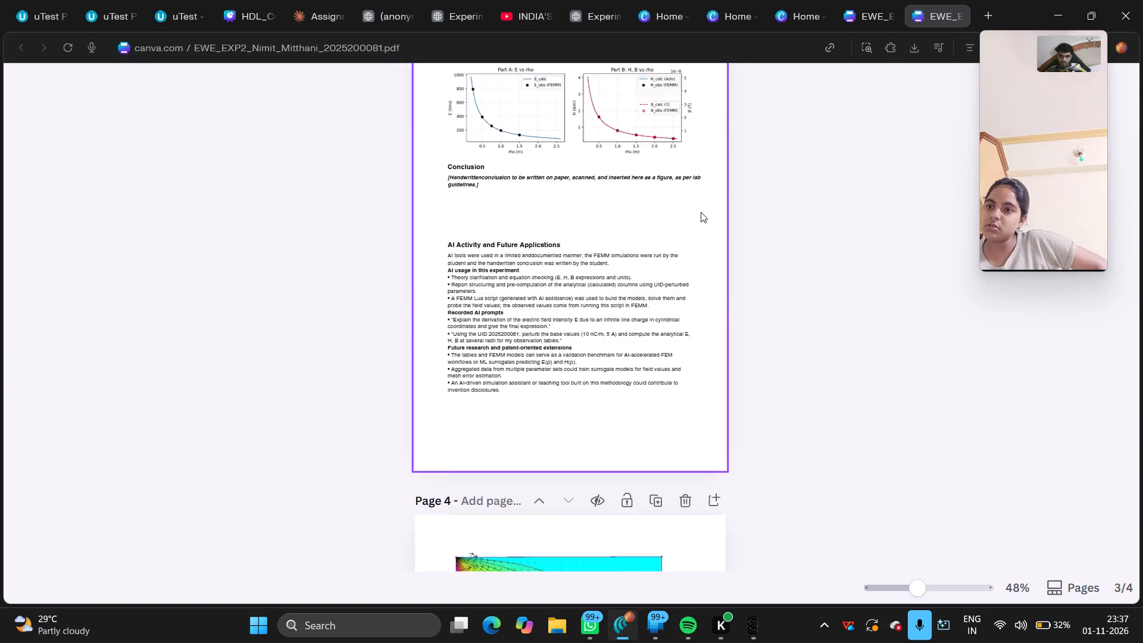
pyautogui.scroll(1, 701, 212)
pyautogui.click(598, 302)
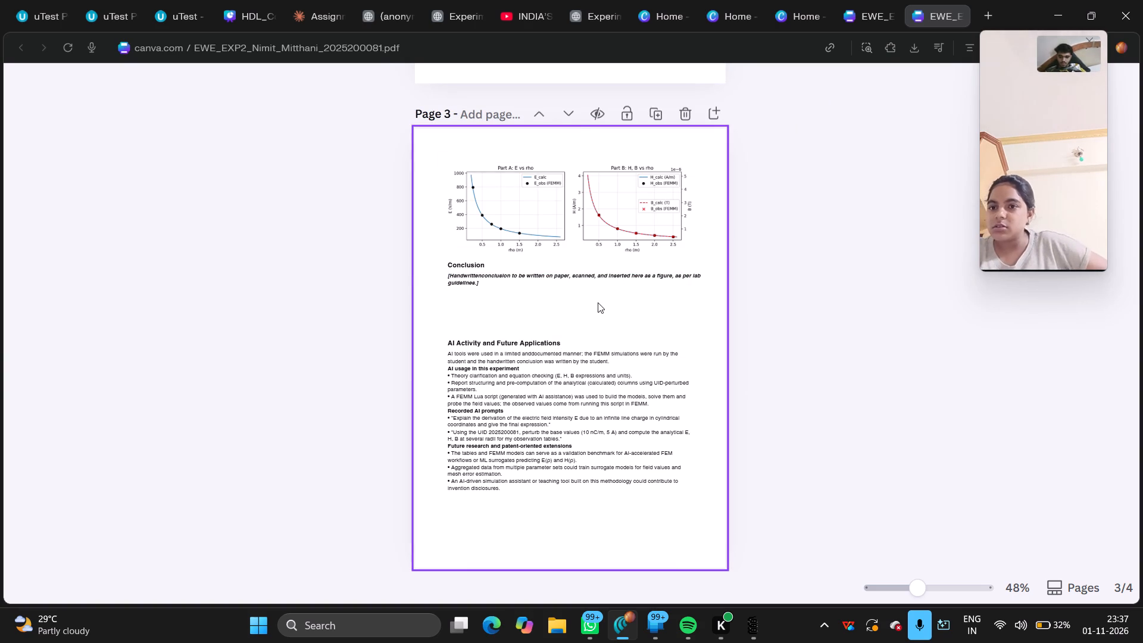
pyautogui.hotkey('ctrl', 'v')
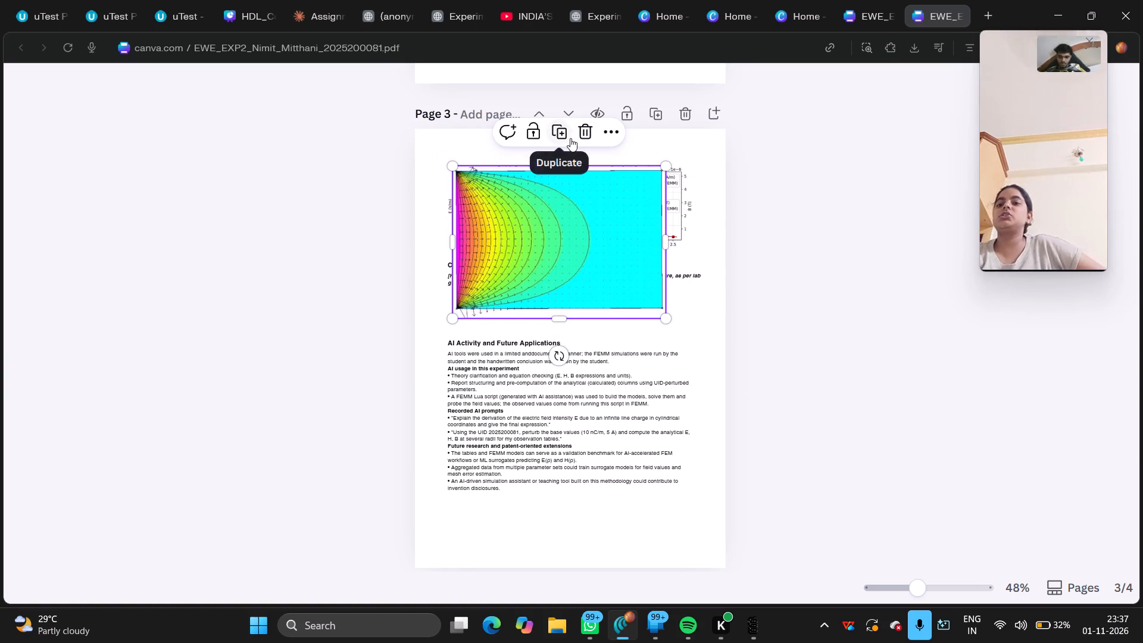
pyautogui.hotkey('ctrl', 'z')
# Copy the handwritten conclusion image from the first report's page 4 to the other report's page 3, parking it beside the page.
pyautogui.click(877, 2)
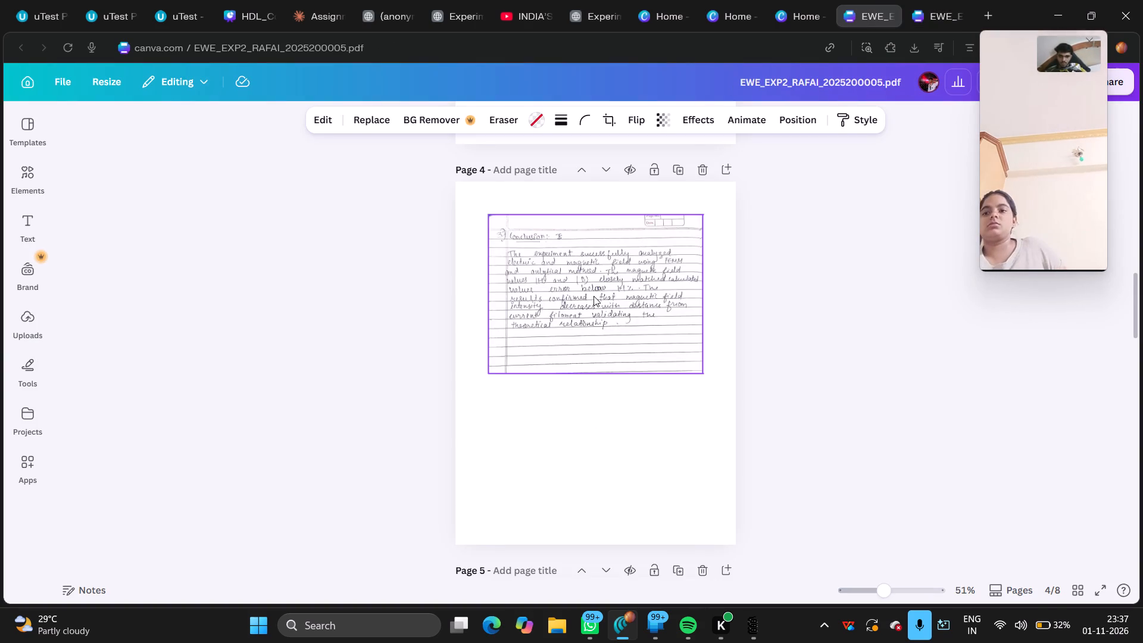
pyautogui.click(573, 329)
pyautogui.hotkey('ctrl', 'c')
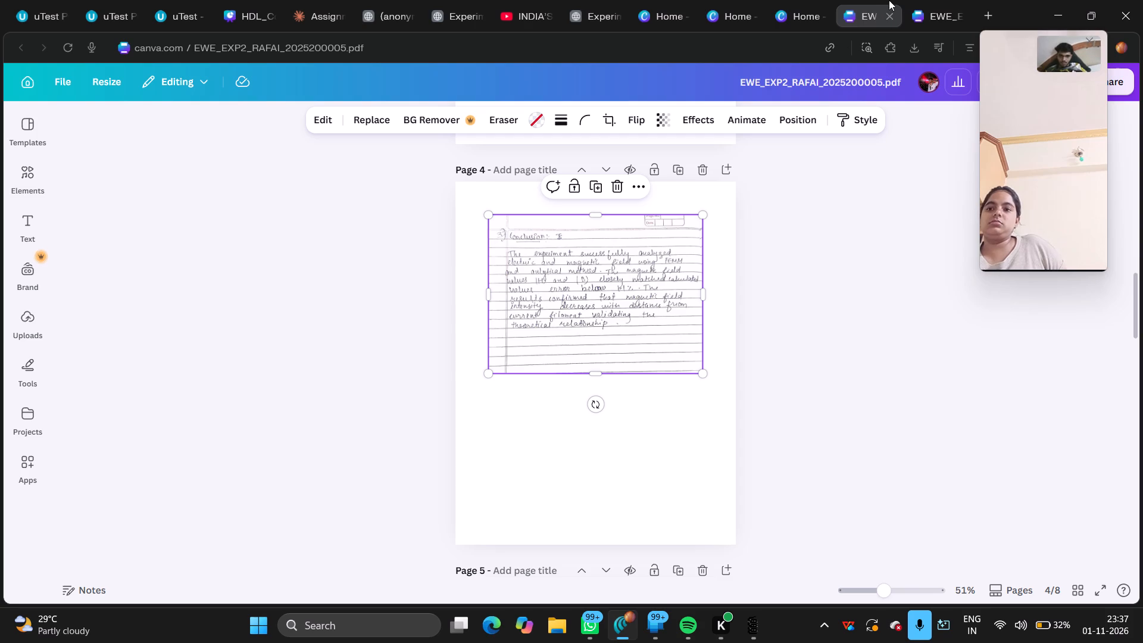
pyautogui.click(919, 11)
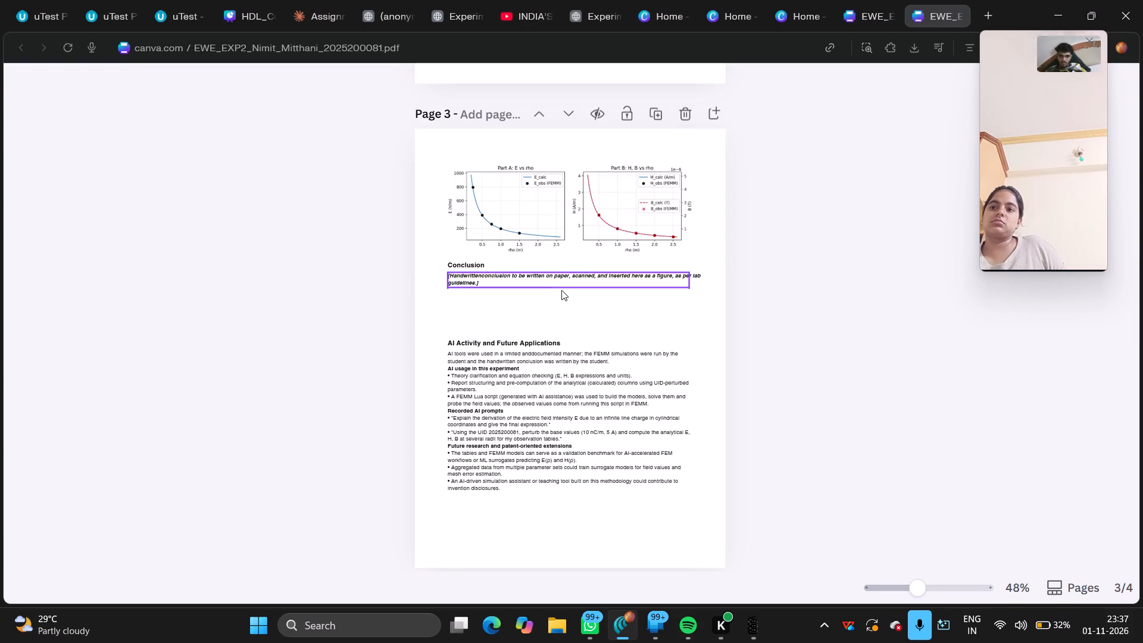
pyautogui.click(560, 289)
pyautogui.hotkey('ctrl', 'v')
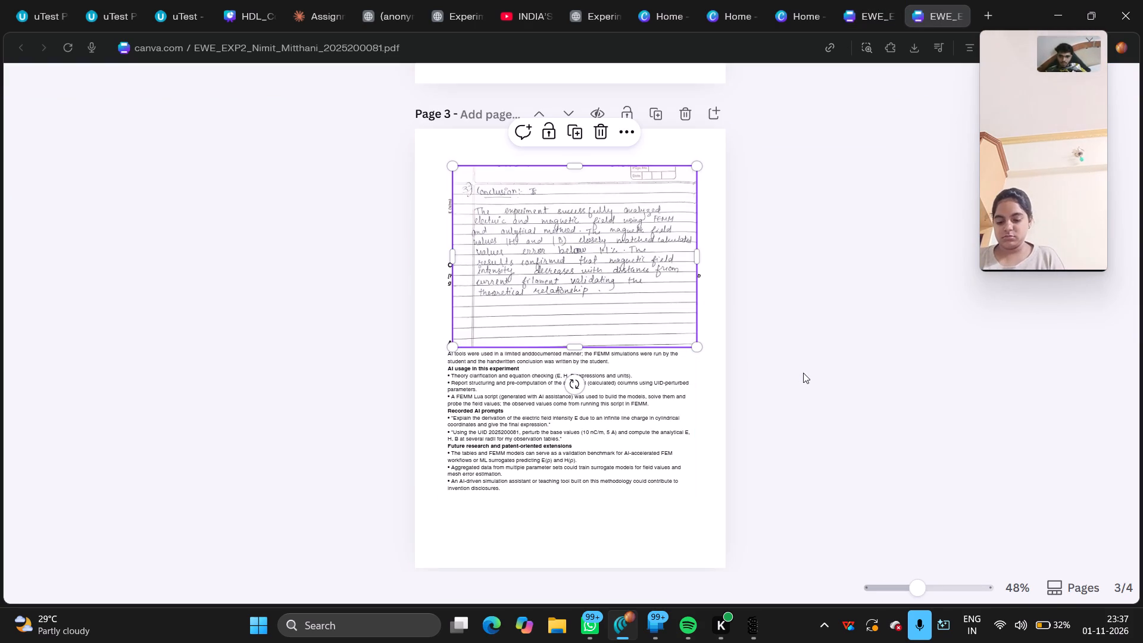
pyautogui.moveTo(622, 274); pyautogui.dragTo(925, 270)
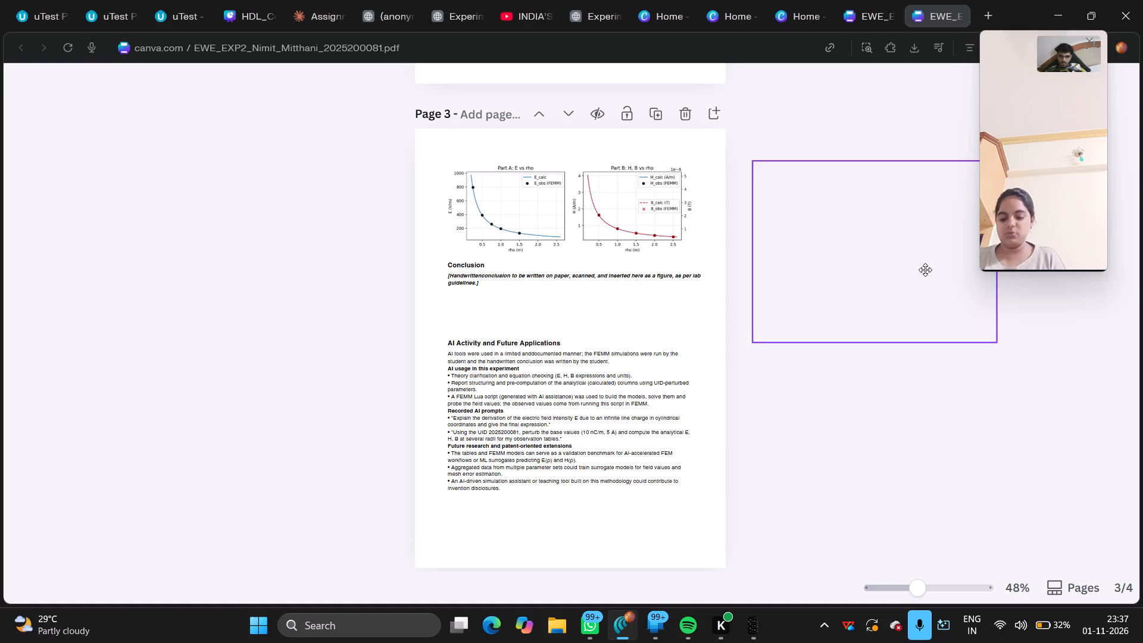
pyautogui.moveTo(925, 270); pyautogui.dragTo(927, 271)
# Examine the layout of the Conclusion and AI Activity sections on page 3 of the first report.
pyautogui.click(850, 9)
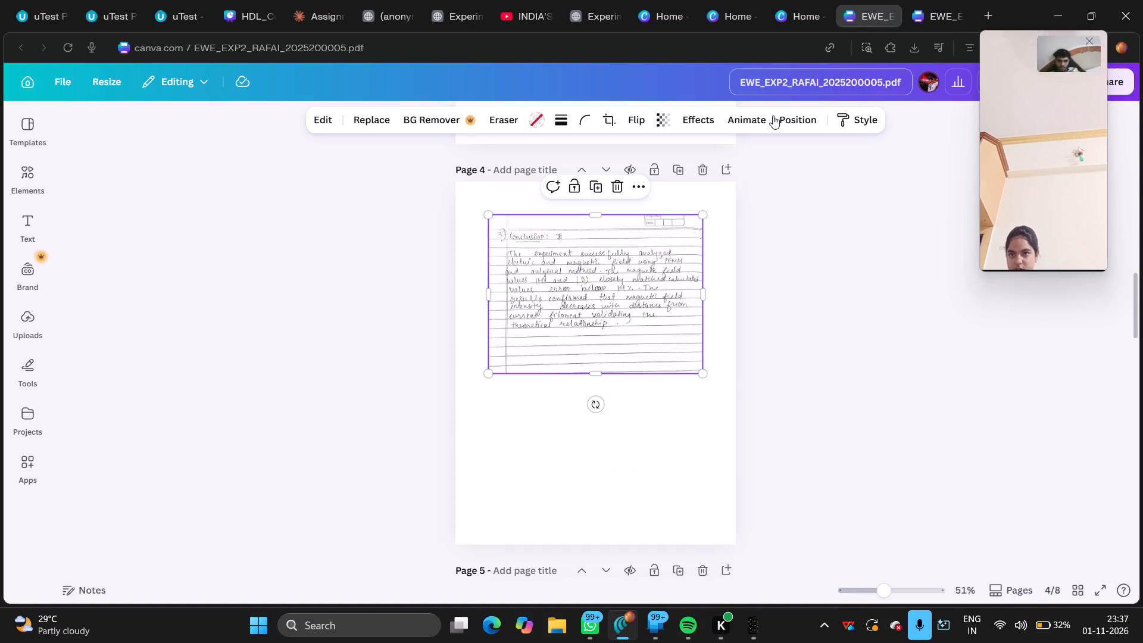
pyautogui.scroll(5, 668, 236)
pyautogui.hscroll(1, 668, 236)
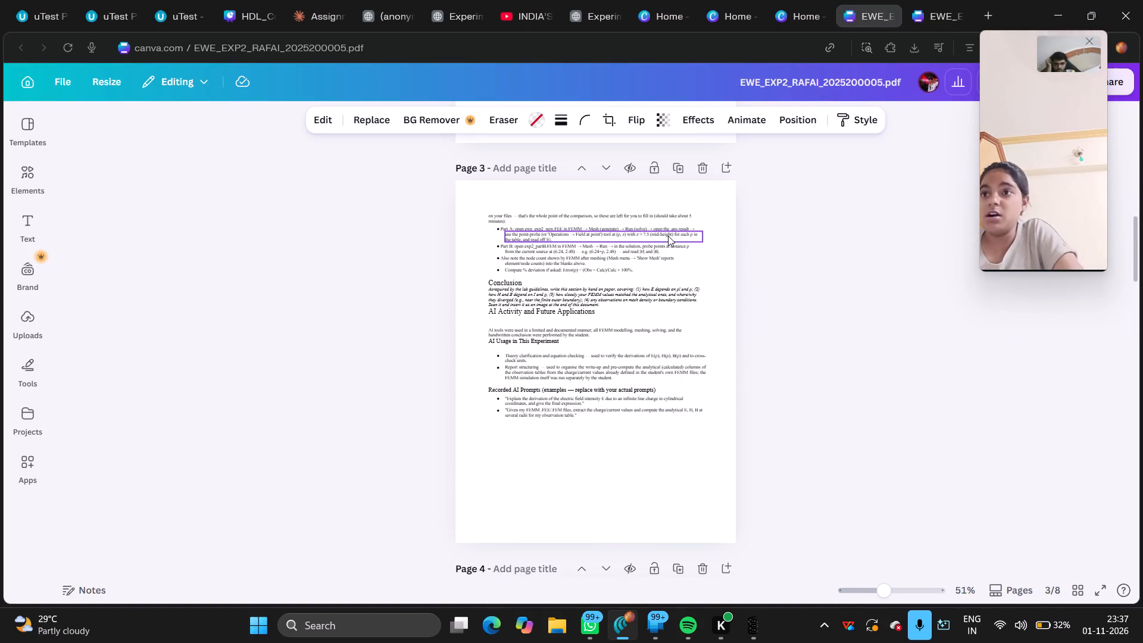
pyautogui.scroll(1, 668, 236)
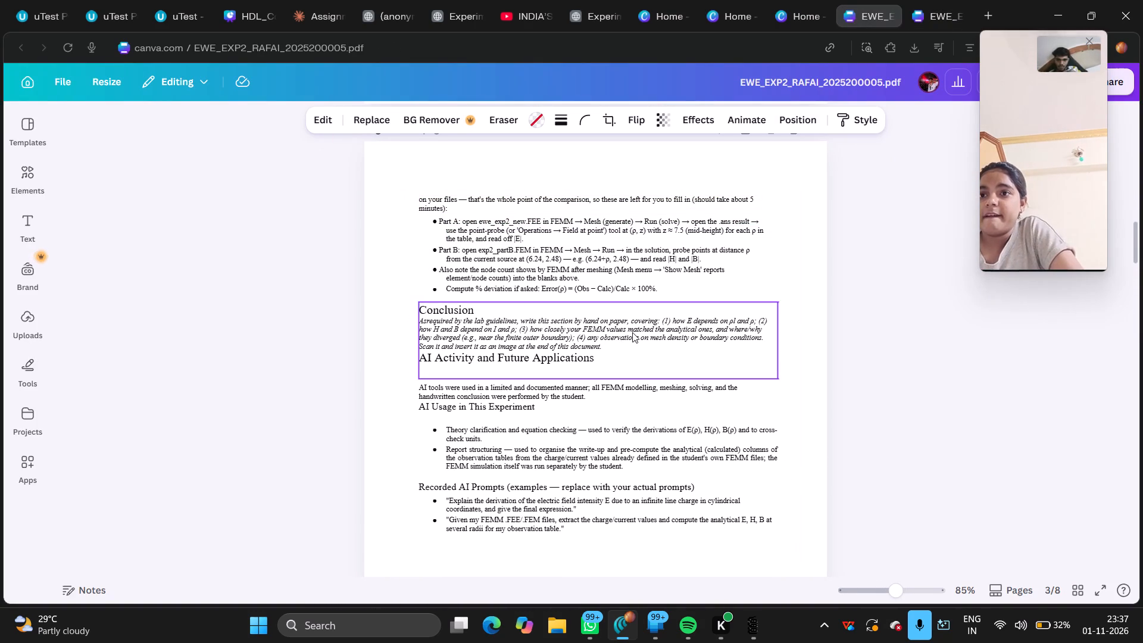
# Return to the other report and copy the AI Activity and Future Applications heading and all text below it on page 3.
pyautogui.click(925, 4)
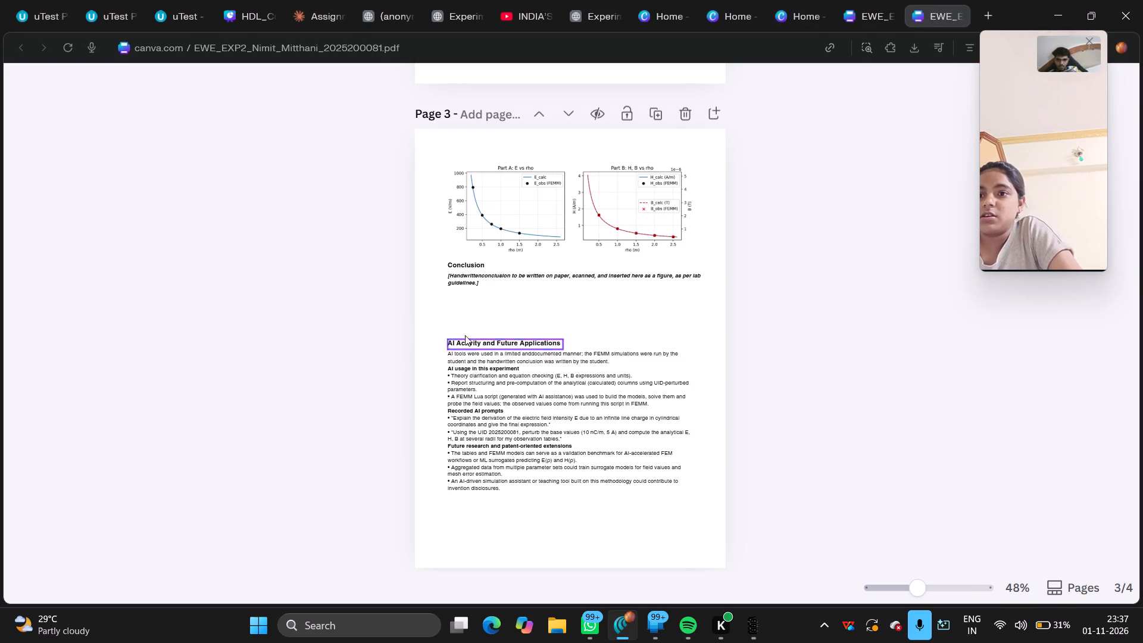
pyautogui.moveTo(446, 332); pyautogui.dragTo(677, 539)
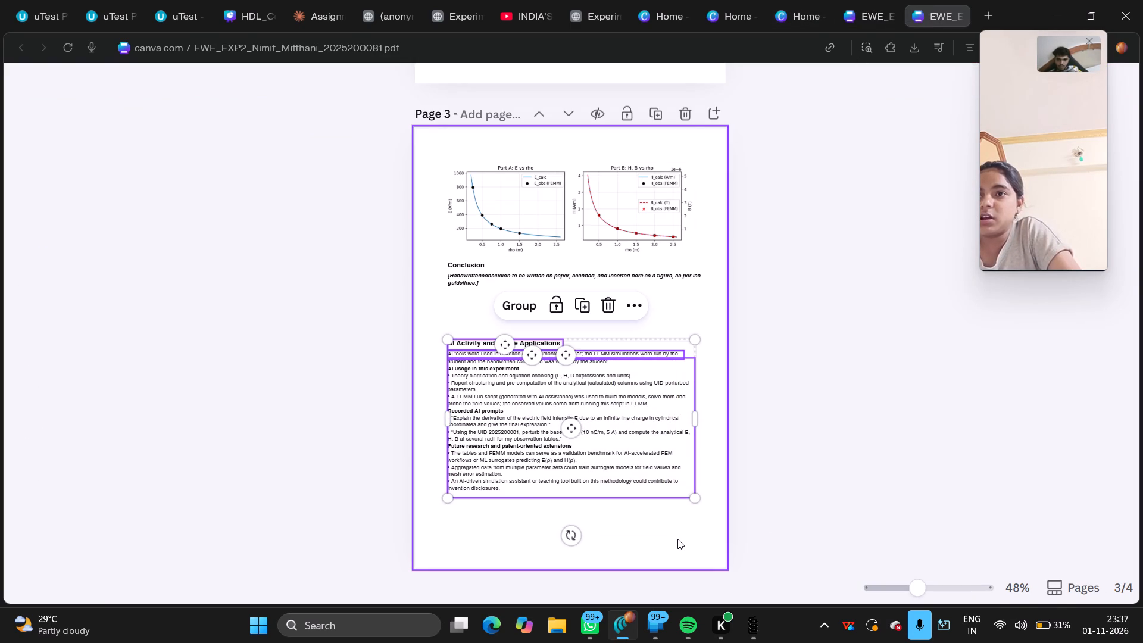
pyautogui.hotkey('ctrl', 'c')
# Add a blank page 5 at the end of the report.
pyautogui.scroll(-9, 677, 539)
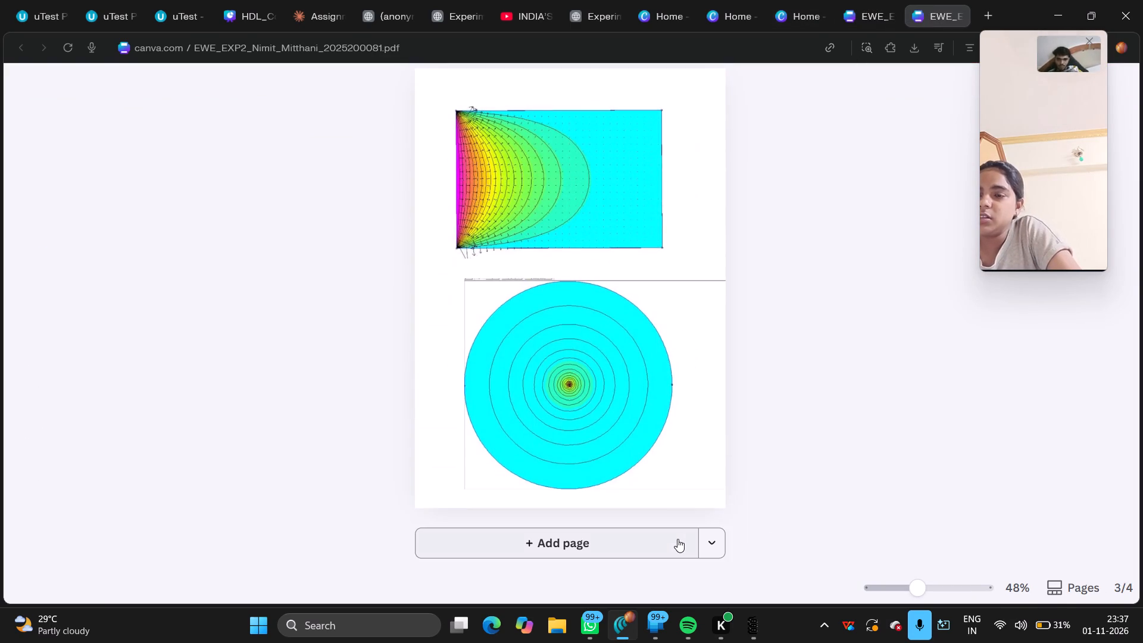
pyautogui.scroll(-2, 677, 539)
pyautogui.click(617, 545)
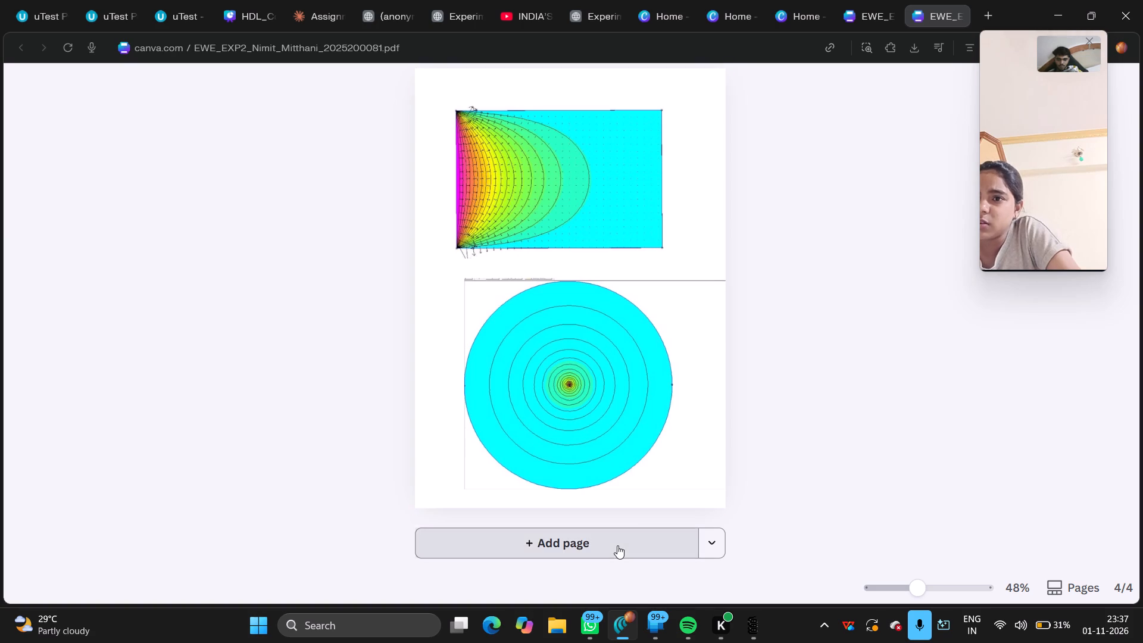
# Add a text box on page 5 and paste the copied AI Activity and Future Applications text into it.
pyautogui.scroll(1, 590, 255)
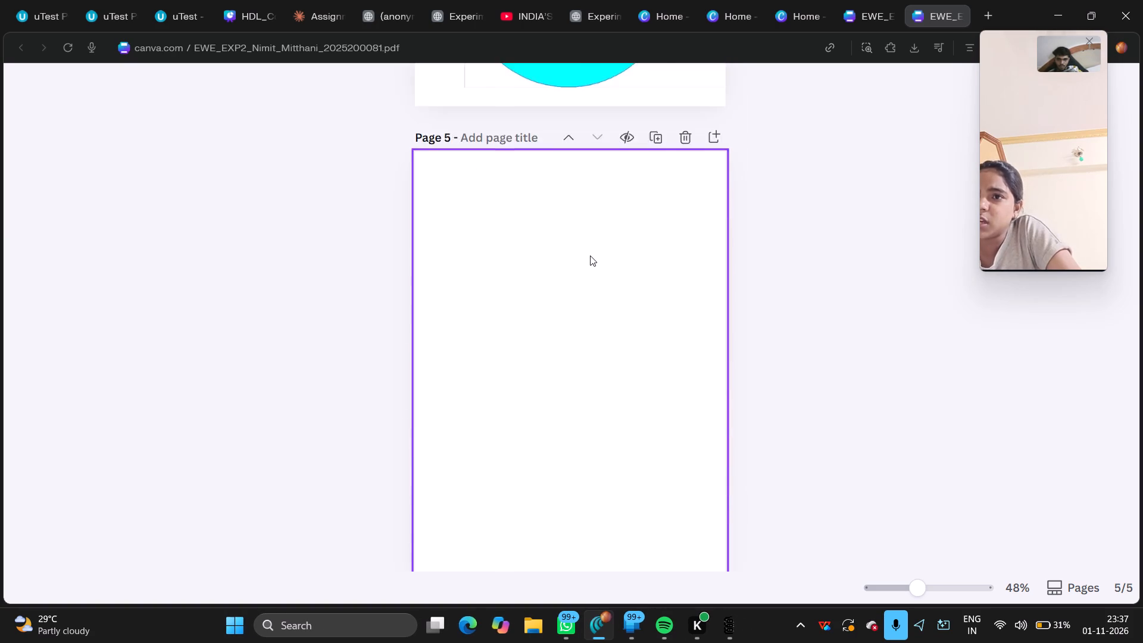
pyautogui.scroll(1, 590, 255)
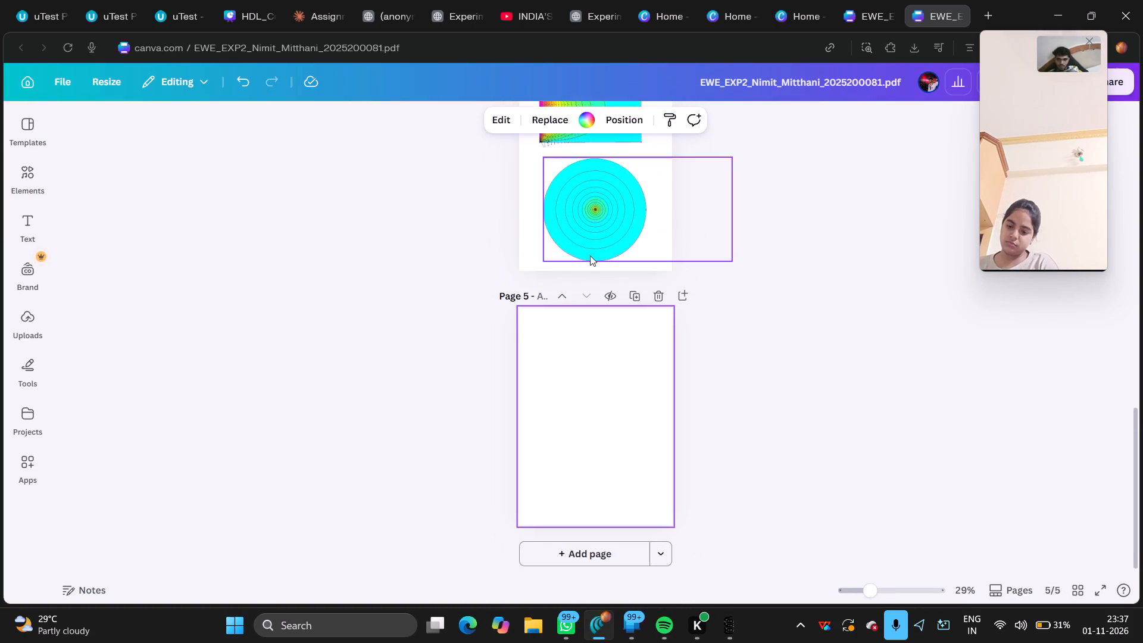
pyautogui.click(26, 221)
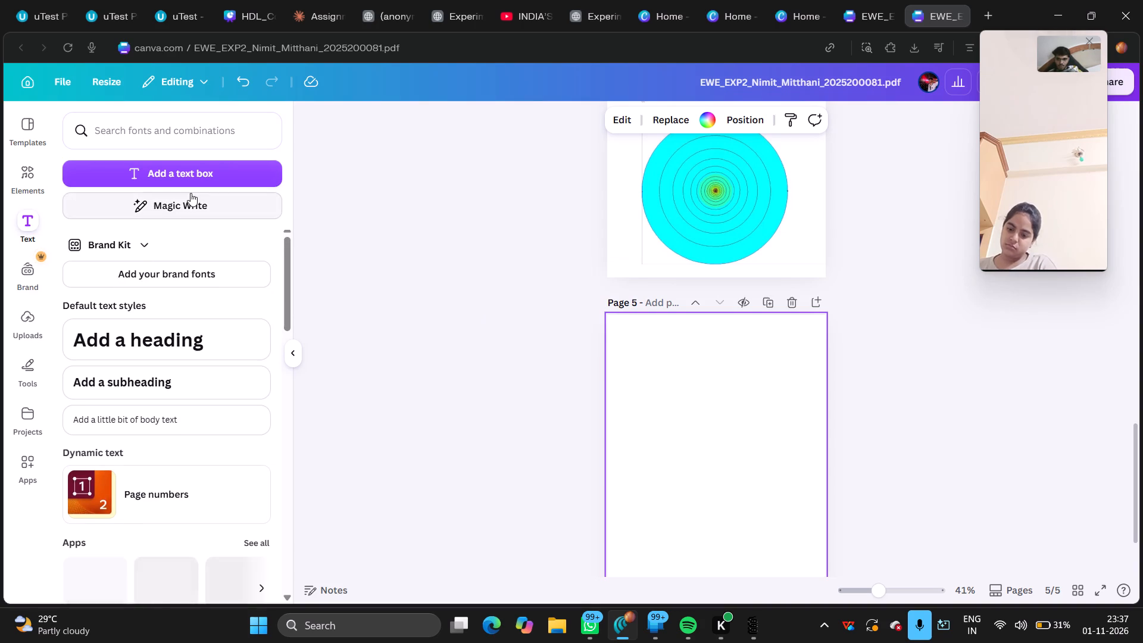
pyautogui.click(199, 181)
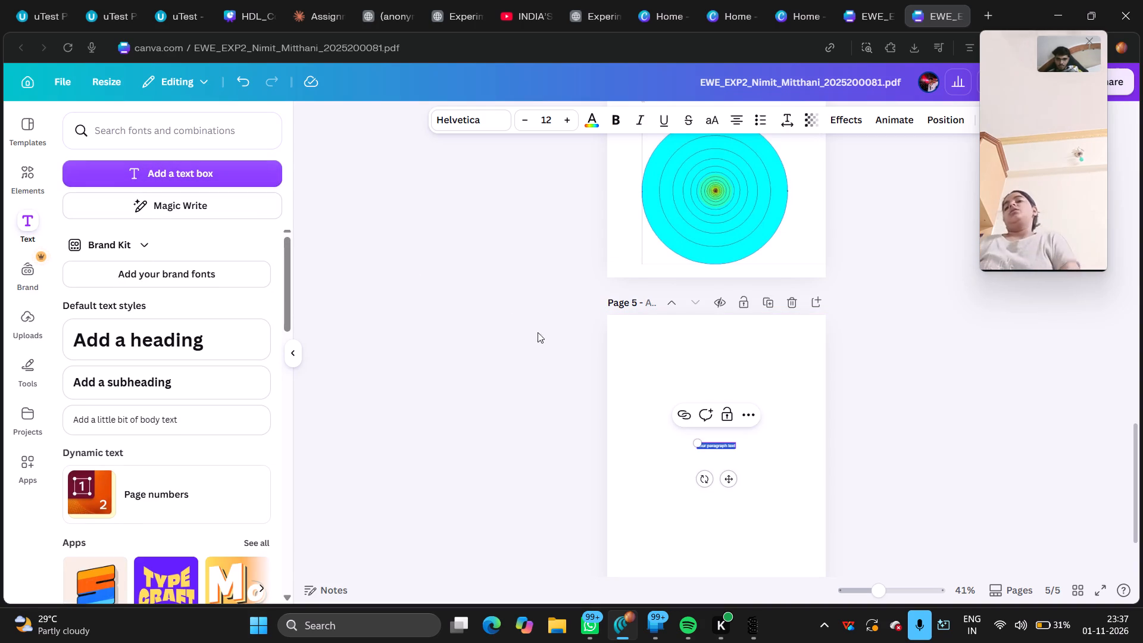
pyautogui.hotkey('ctrl', 'v')
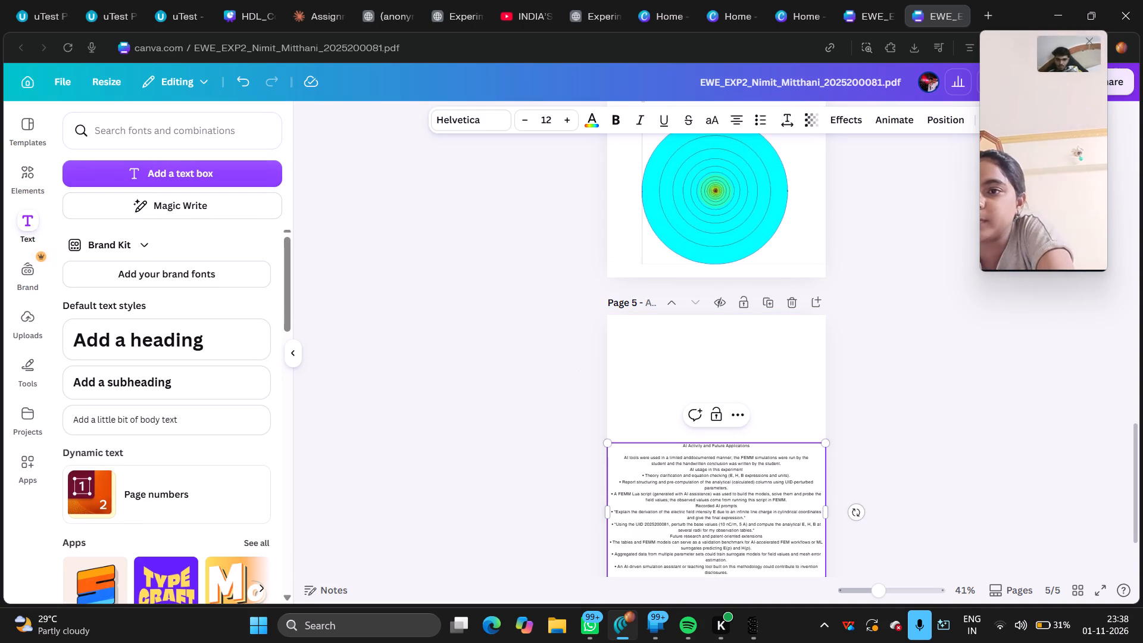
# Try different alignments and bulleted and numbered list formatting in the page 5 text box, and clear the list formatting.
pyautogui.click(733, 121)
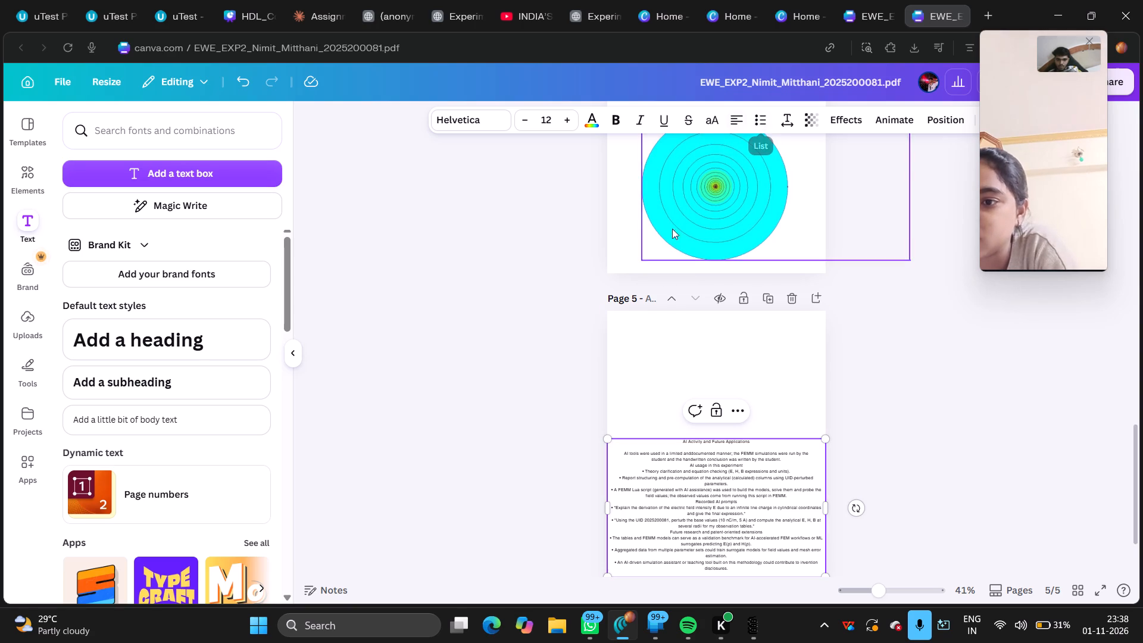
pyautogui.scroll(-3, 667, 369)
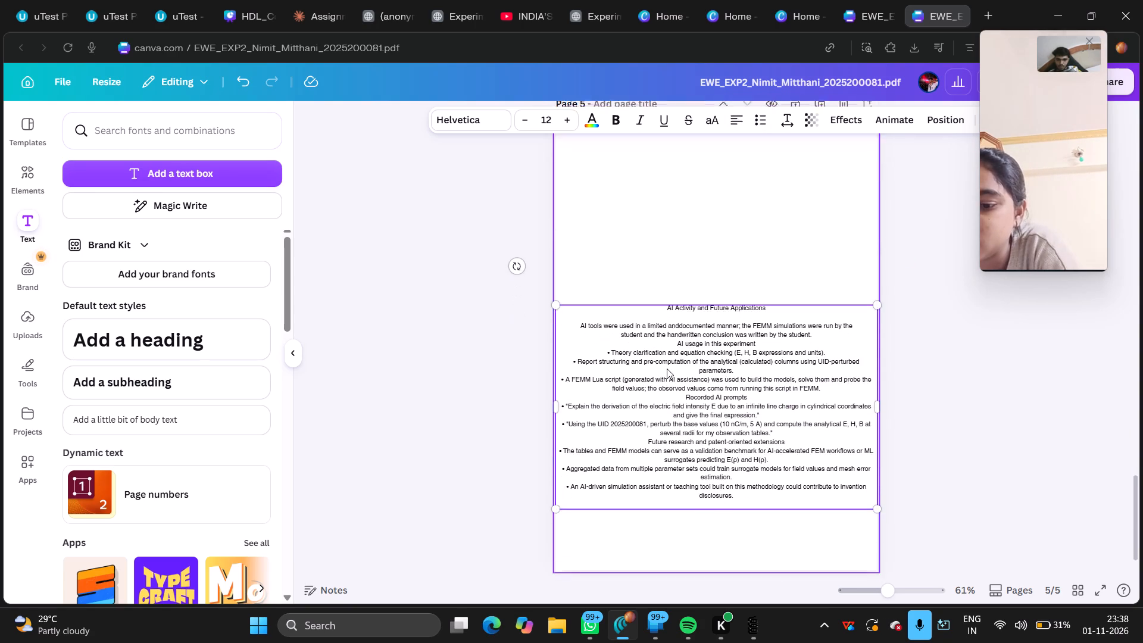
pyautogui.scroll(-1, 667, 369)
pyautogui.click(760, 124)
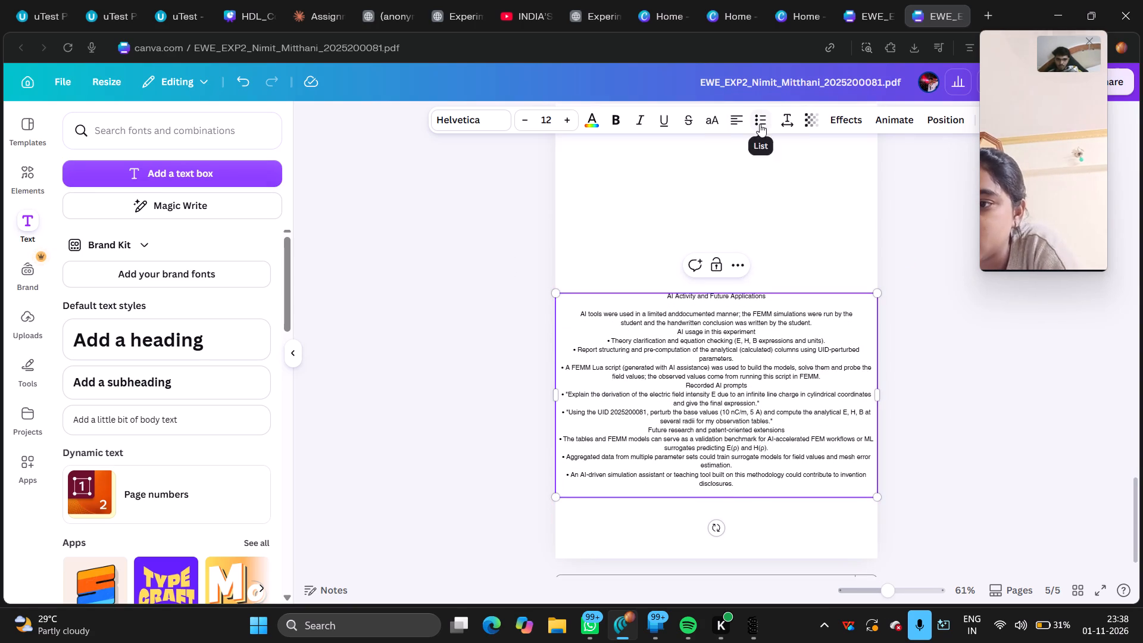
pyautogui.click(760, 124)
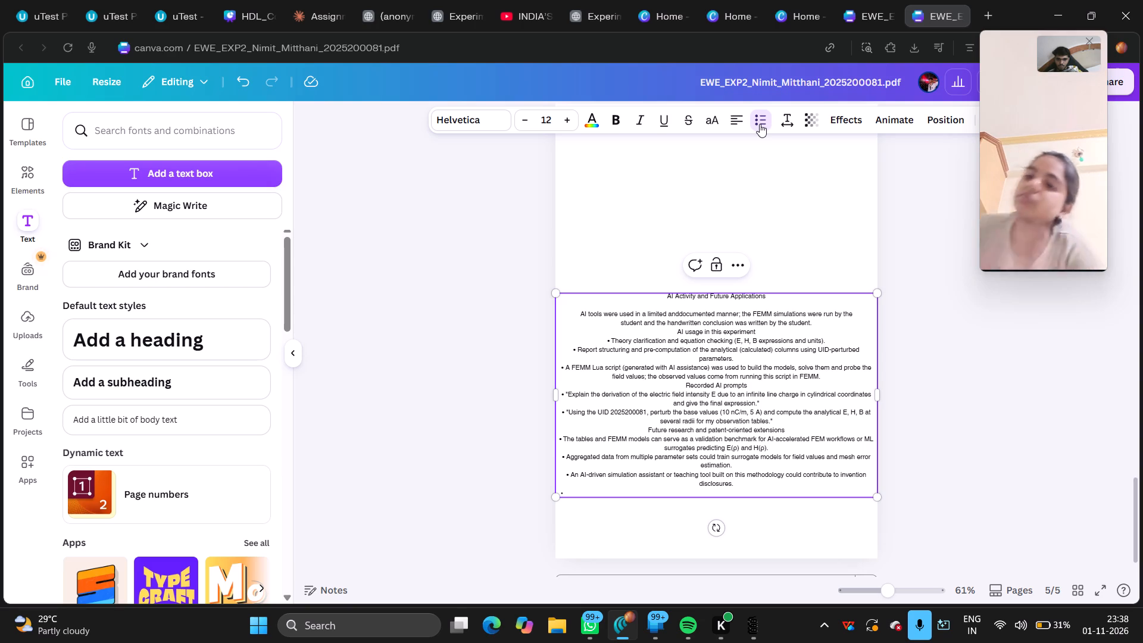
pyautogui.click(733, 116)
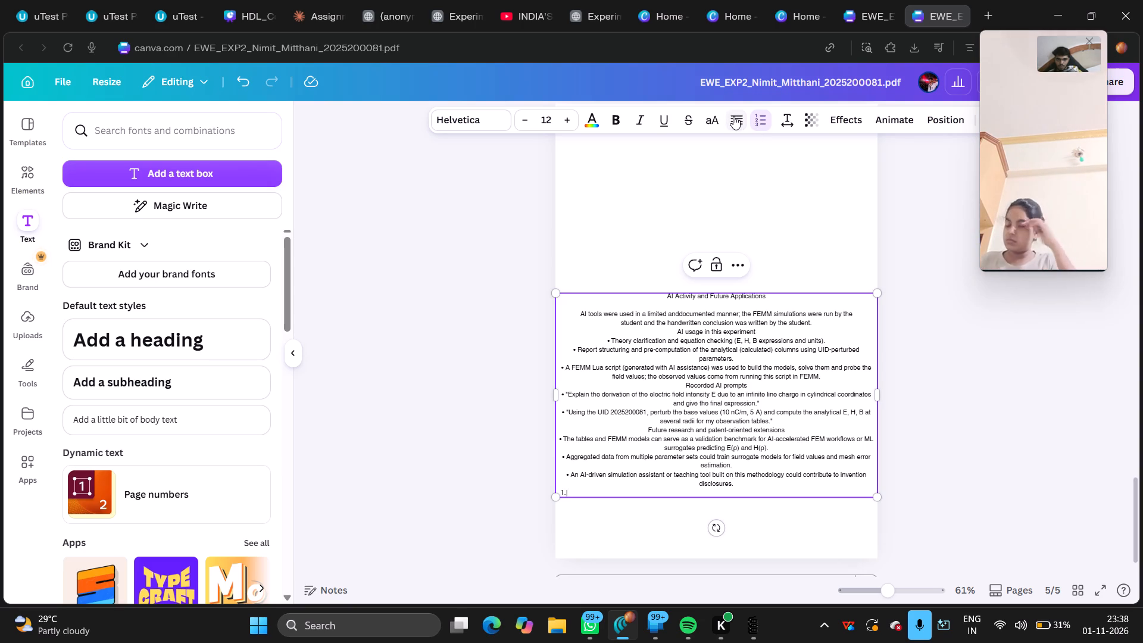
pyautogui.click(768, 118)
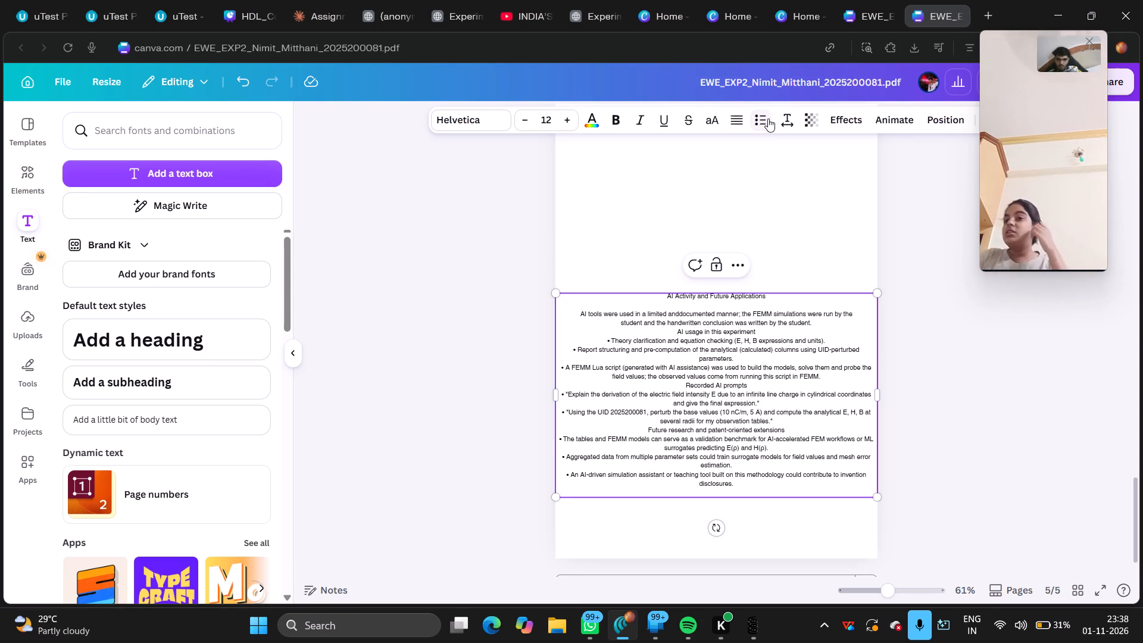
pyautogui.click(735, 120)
# Select all the text in the page 5 text box, left-align it and leave it without list formatting.
pyautogui.tripleClick(661, 320)
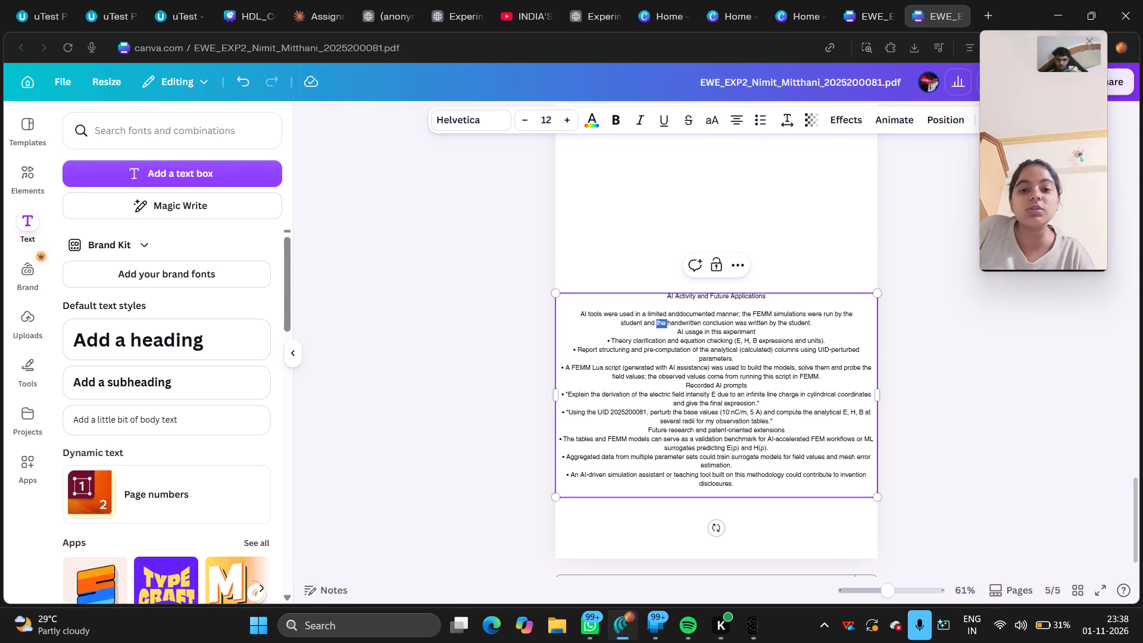
pyautogui.click(661, 320)
pyautogui.tripleClick(661, 320)
pyautogui.tripleClick(661, 320)
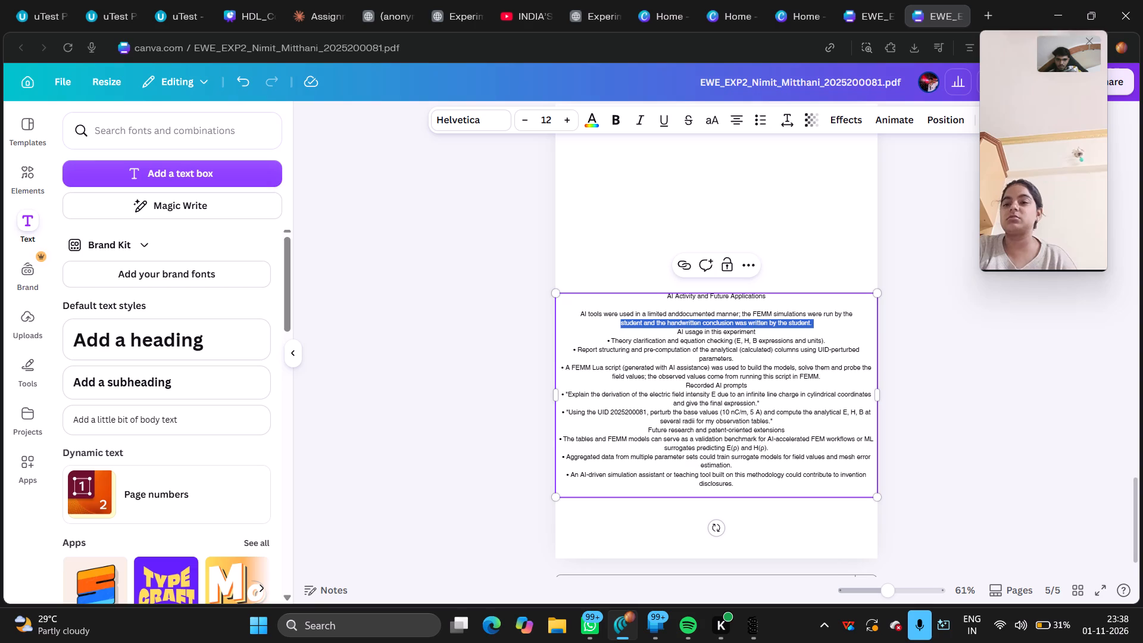
pyautogui.moveTo(654, 301); pyautogui.dragTo(795, 516)
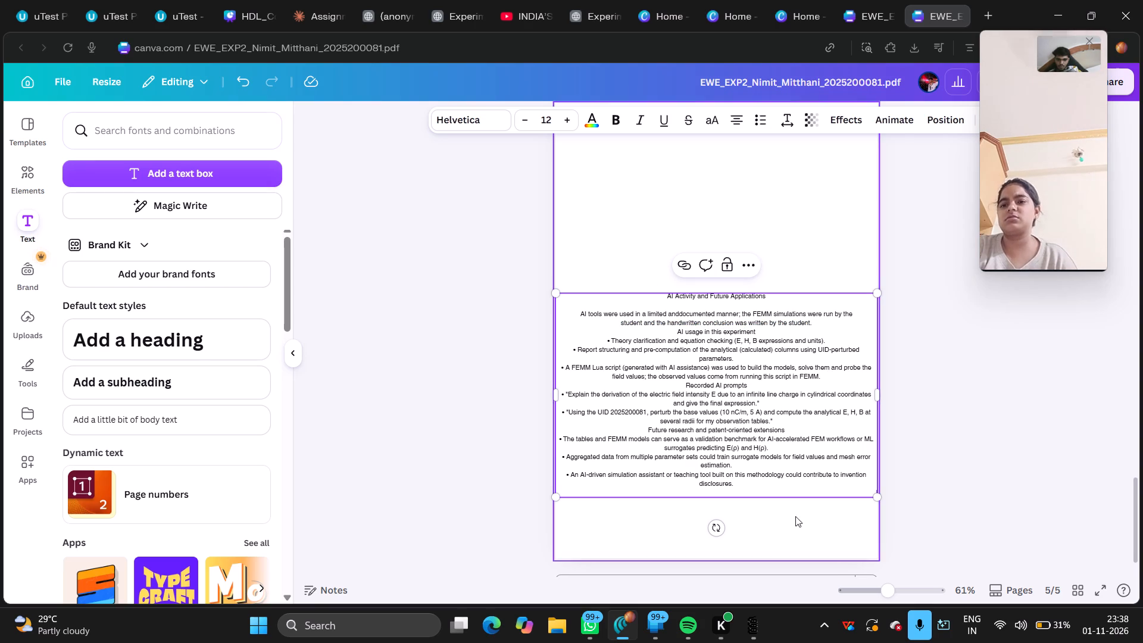
pyautogui.moveTo(795, 516); pyautogui.dragTo(766, 490)
pyautogui.moveTo(766, 490); pyautogui.dragTo(662, 302)
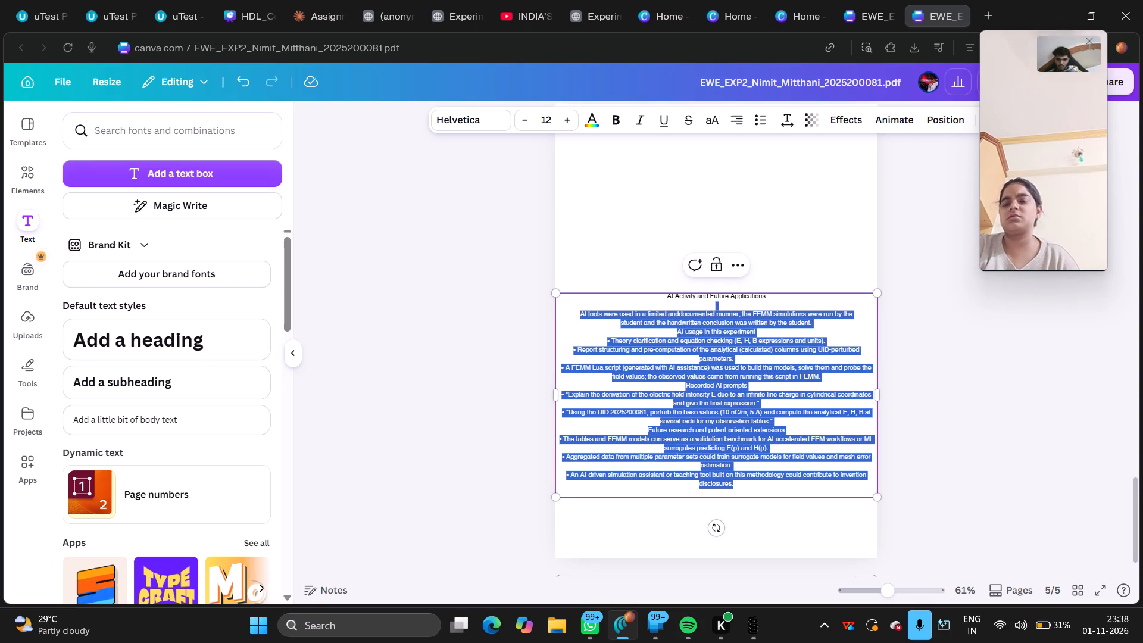
pyautogui.moveTo(662, 302); pyautogui.dragTo(667, 295)
pyautogui.click(737, 118)
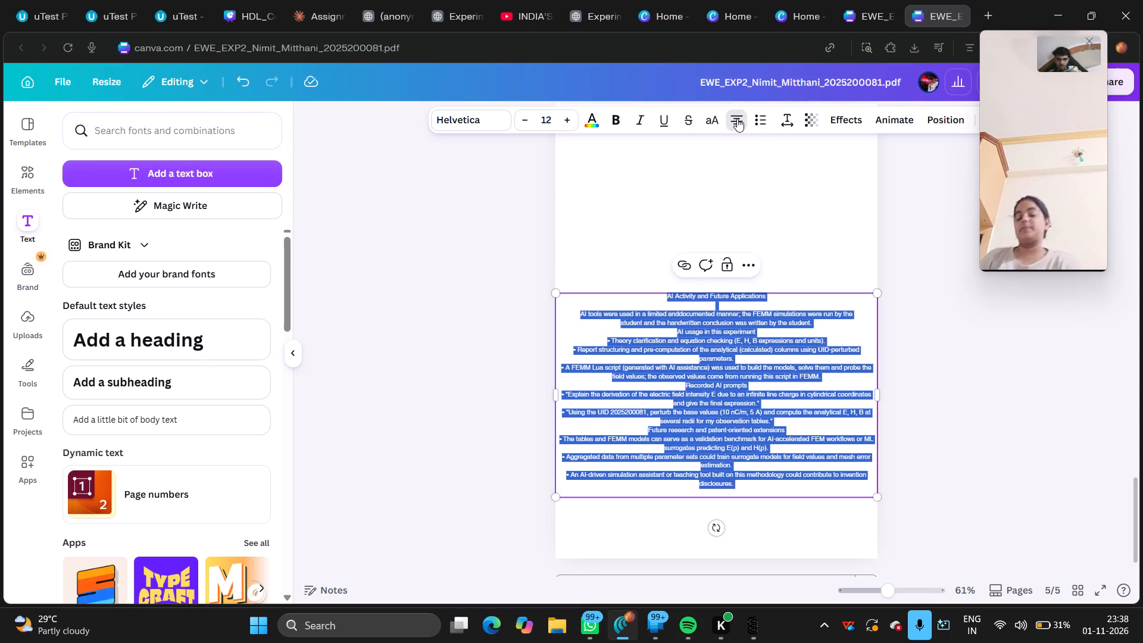
pyautogui.click(737, 118)
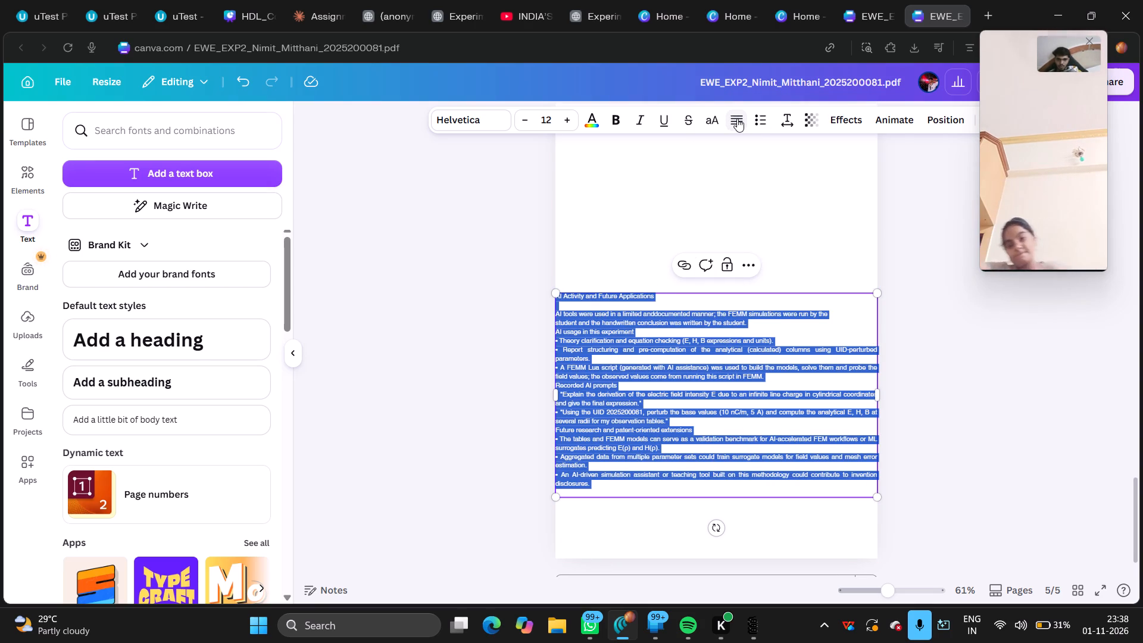
pyautogui.click(761, 120)
pyautogui.click(761, 120)
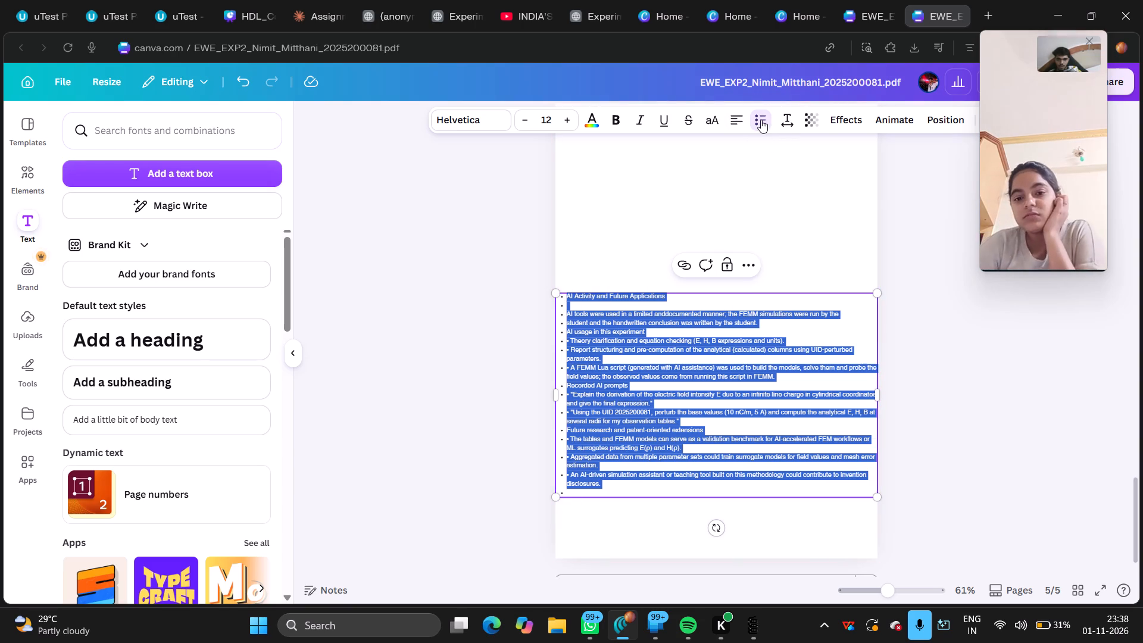
pyautogui.click(761, 120)
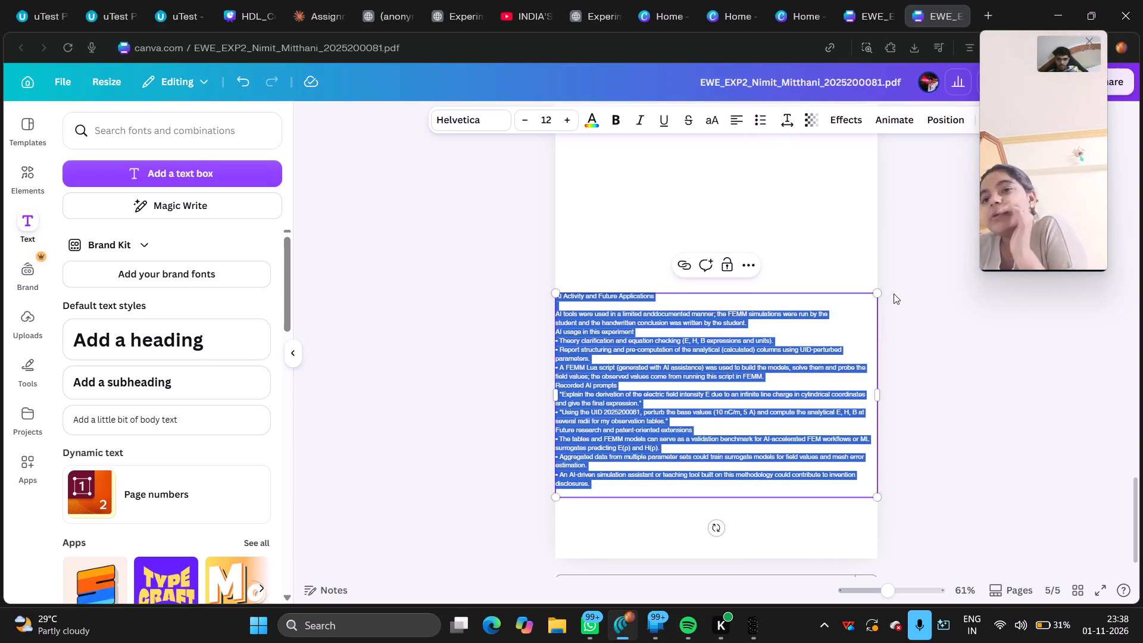
pyautogui.click(913, 311)
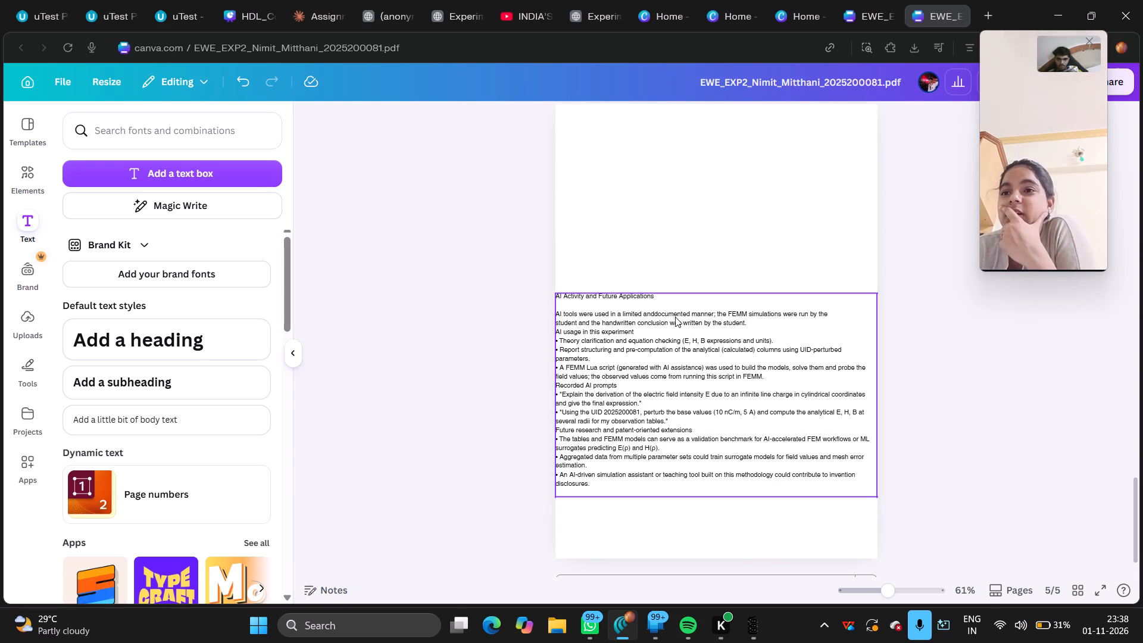
# Move the AI Activity text box up to the top margin of page 5, near the page's left edge.
pyautogui.moveTo(673, 316); pyautogui.dragTo(660, 222)
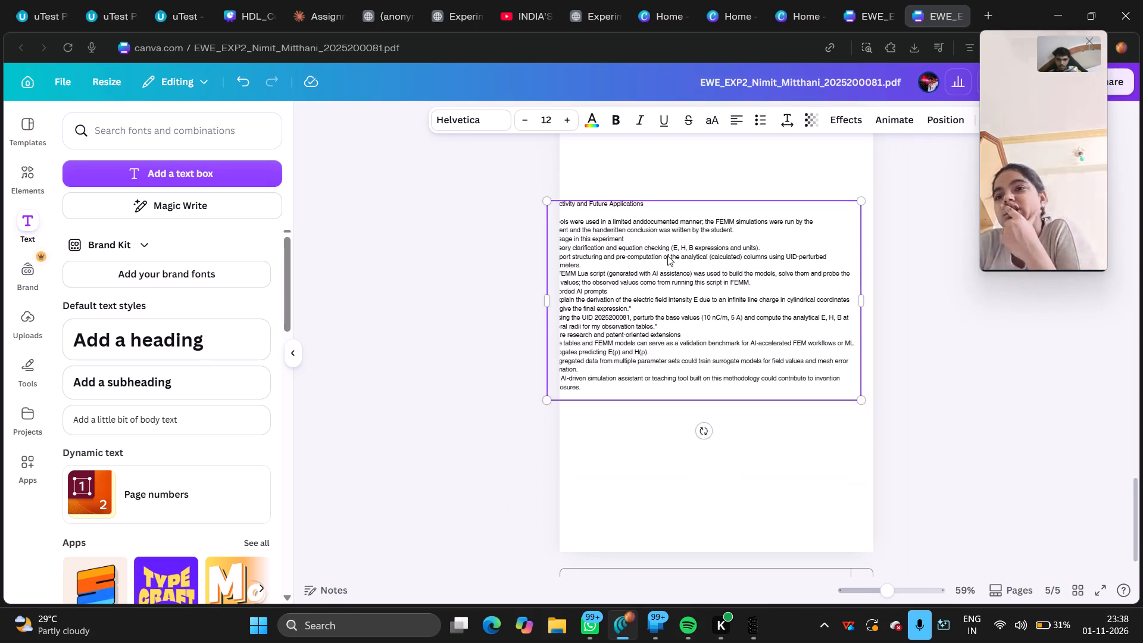
pyautogui.moveTo(673, 314); pyautogui.dragTo(707, 253)
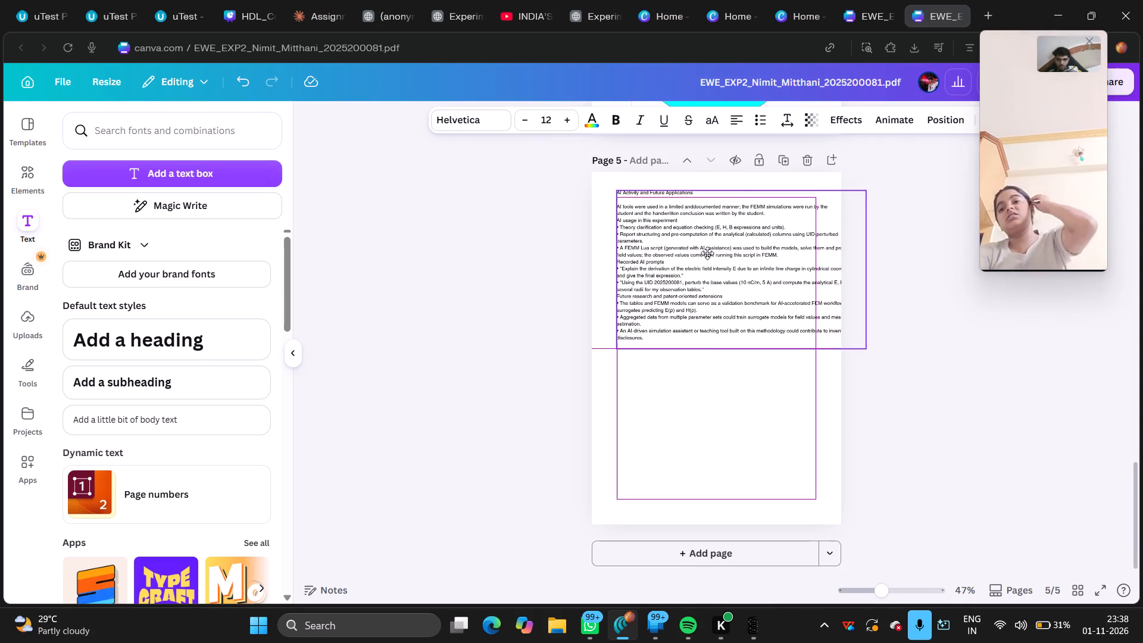
pyautogui.moveTo(707, 253); pyautogui.dragTo(702, 265)
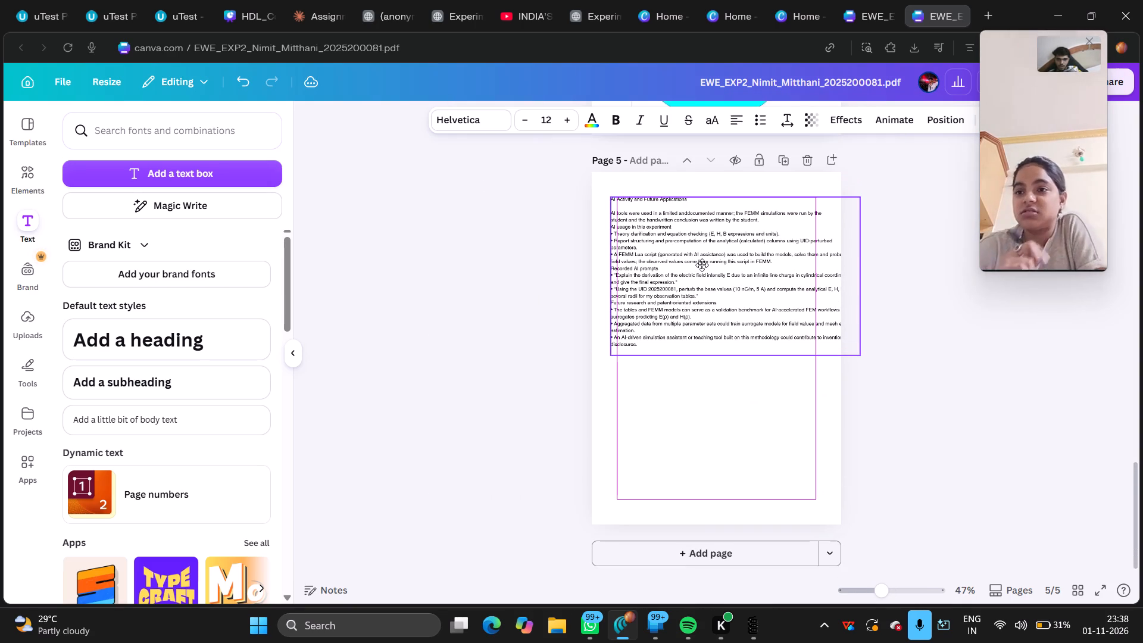
pyautogui.moveTo(702, 265); pyautogui.dragTo(708, 263)
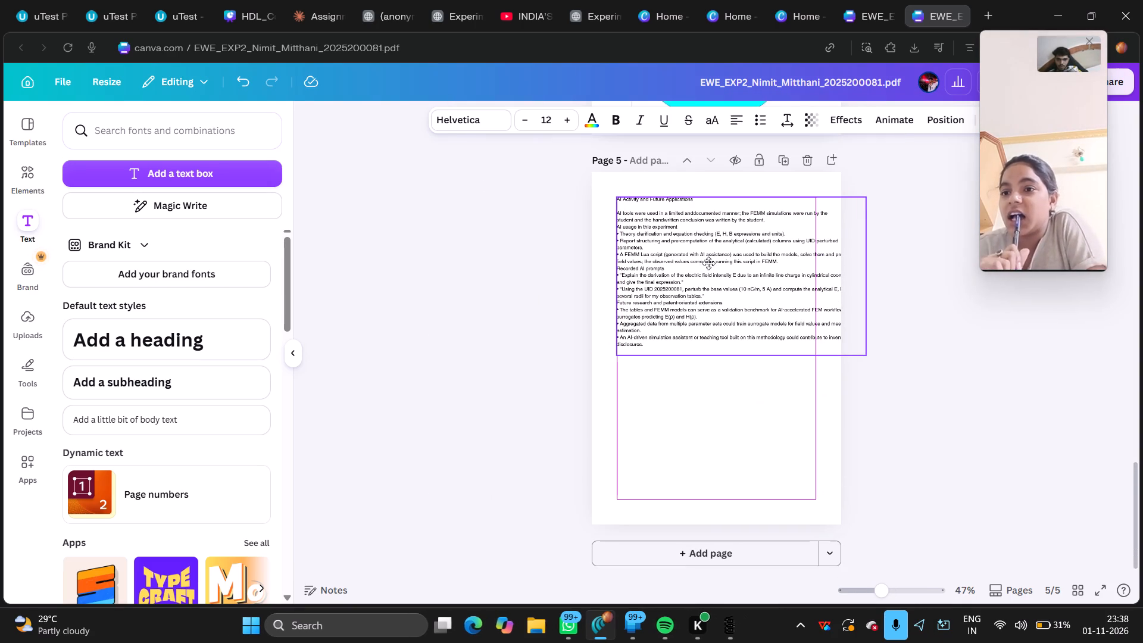
pyautogui.moveTo(708, 263); pyautogui.dragTo(689, 263)
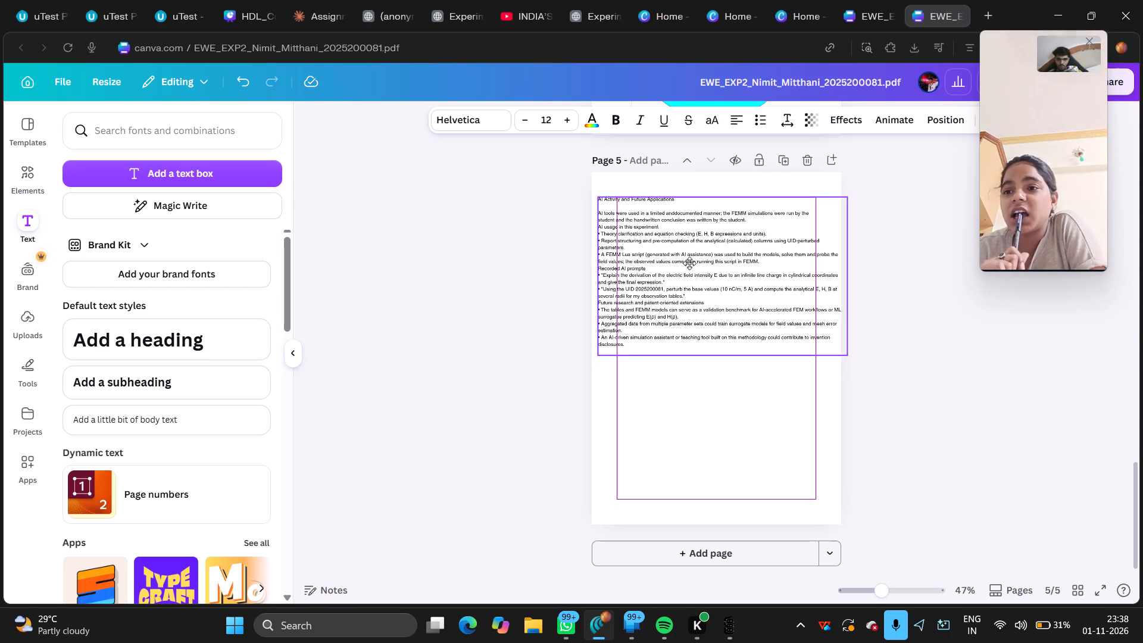
pyautogui.moveTo(689, 263); pyautogui.dragTo(688, 264)
pyautogui.scroll(1, 891, 307)
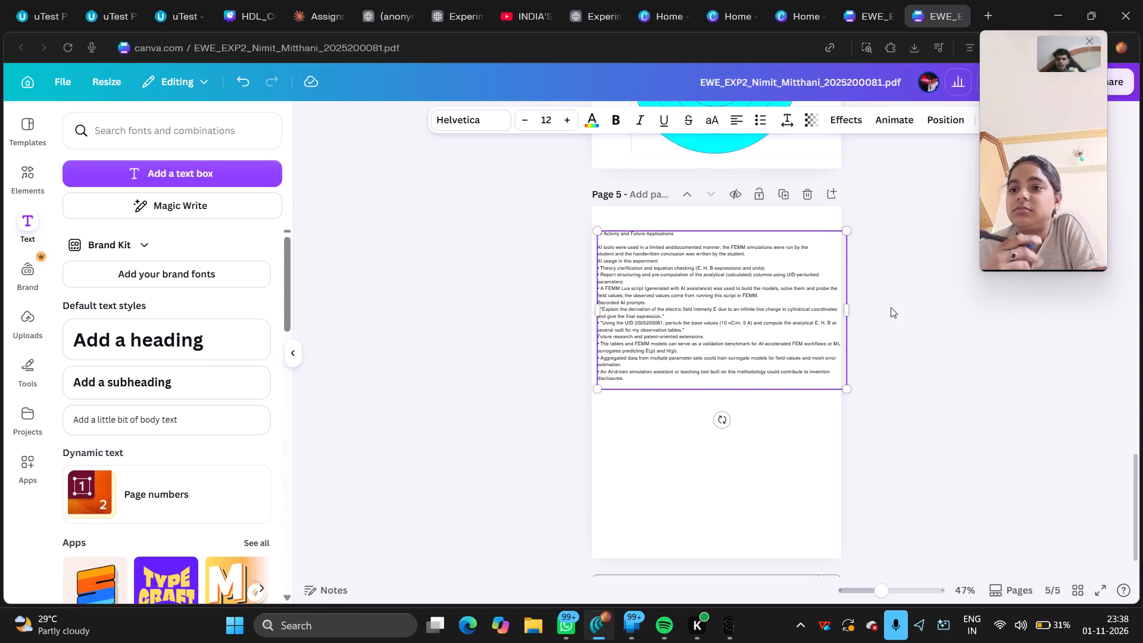
pyautogui.scroll(6, 891, 307)
pyautogui.scroll(-4, 891, 307)
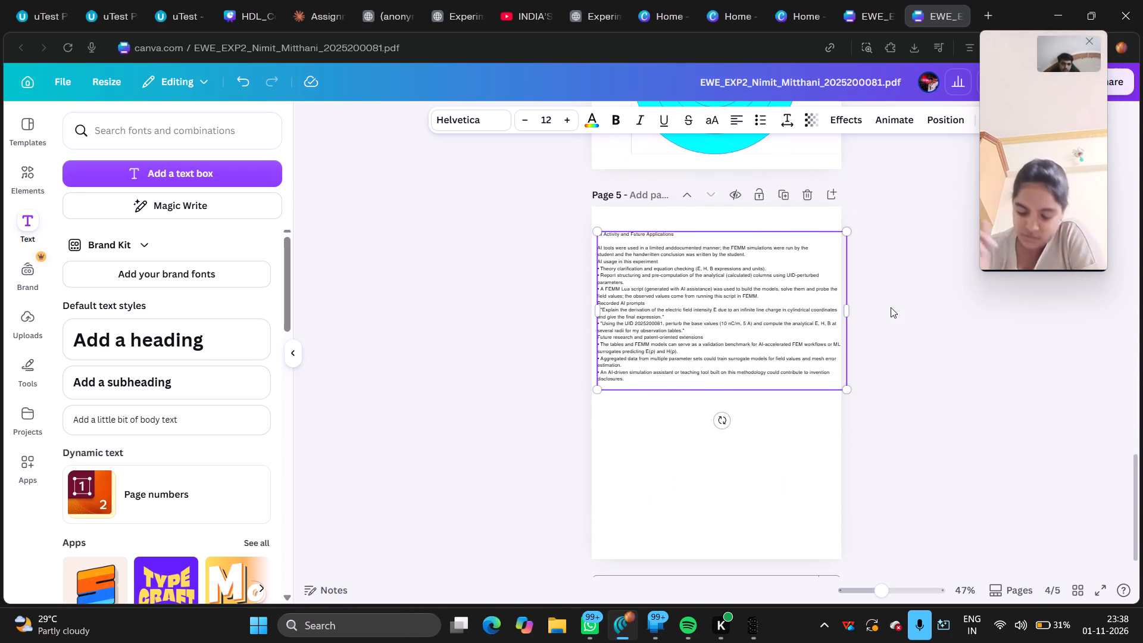
# Increase the font size of all the AI Activity text on page 5 by two increments.
pyautogui.tripleClick(718, 280)
pyautogui.tripleClick(718, 280)
pyautogui.click(718, 280)
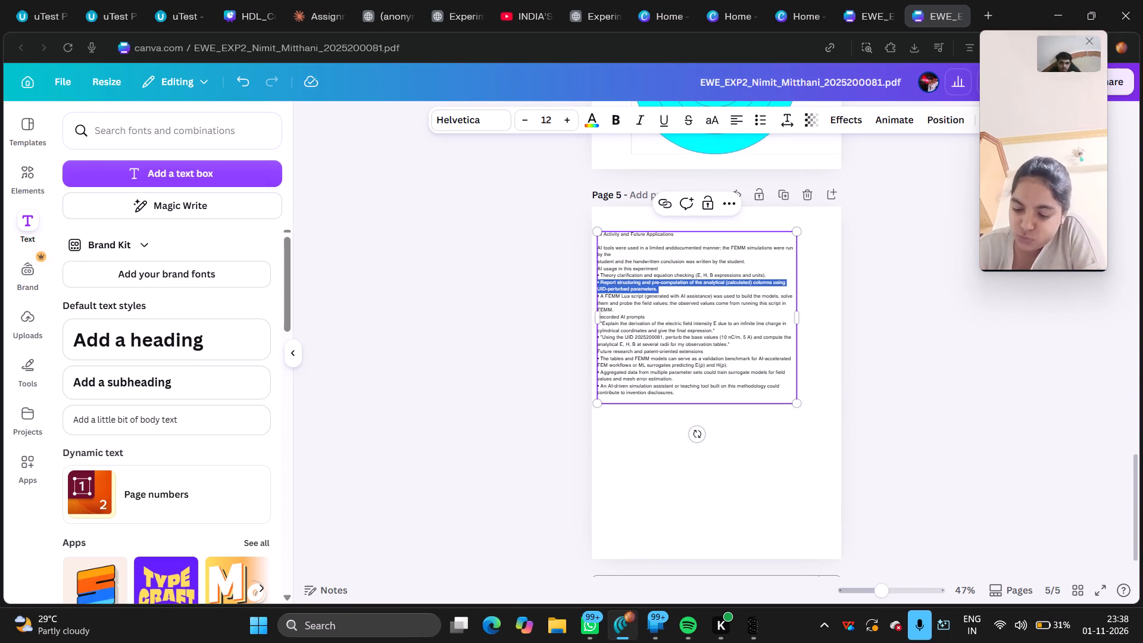
pyautogui.moveTo(608, 236); pyautogui.dragTo(793, 416)
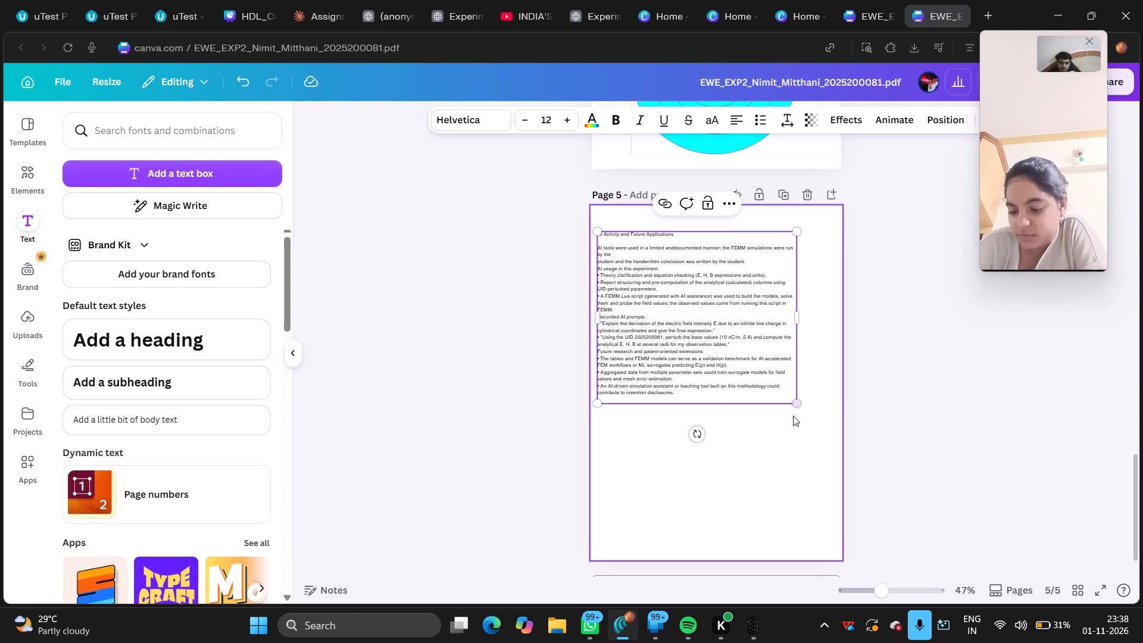
pyautogui.moveTo(793, 416); pyautogui.dragTo(686, 399)
pyautogui.moveTo(686, 399); pyautogui.dragTo(602, 204)
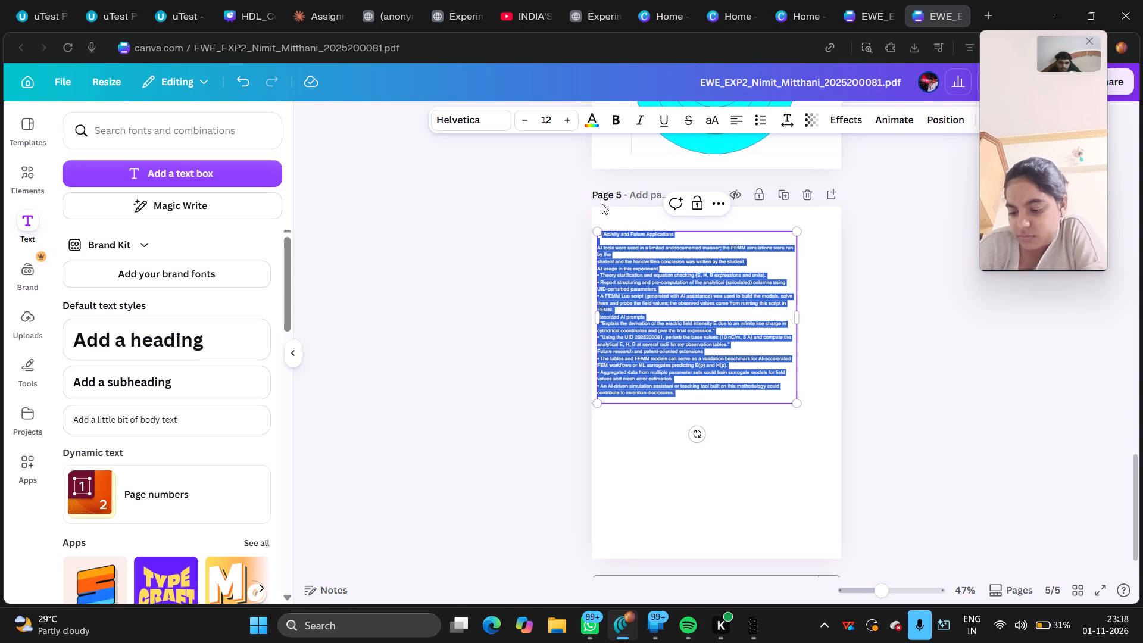
pyautogui.moveTo(602, 204); pyautogui.dragTo(602, 208)
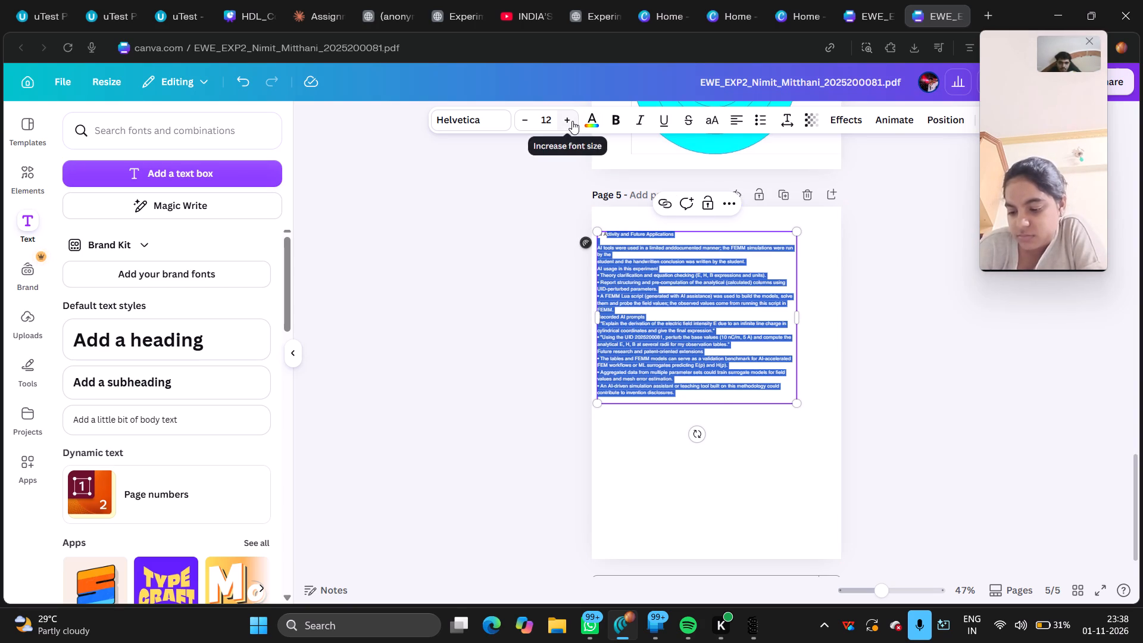
pyautogui.doubleClick(572, 121)
pyautogui.click(479, 309)
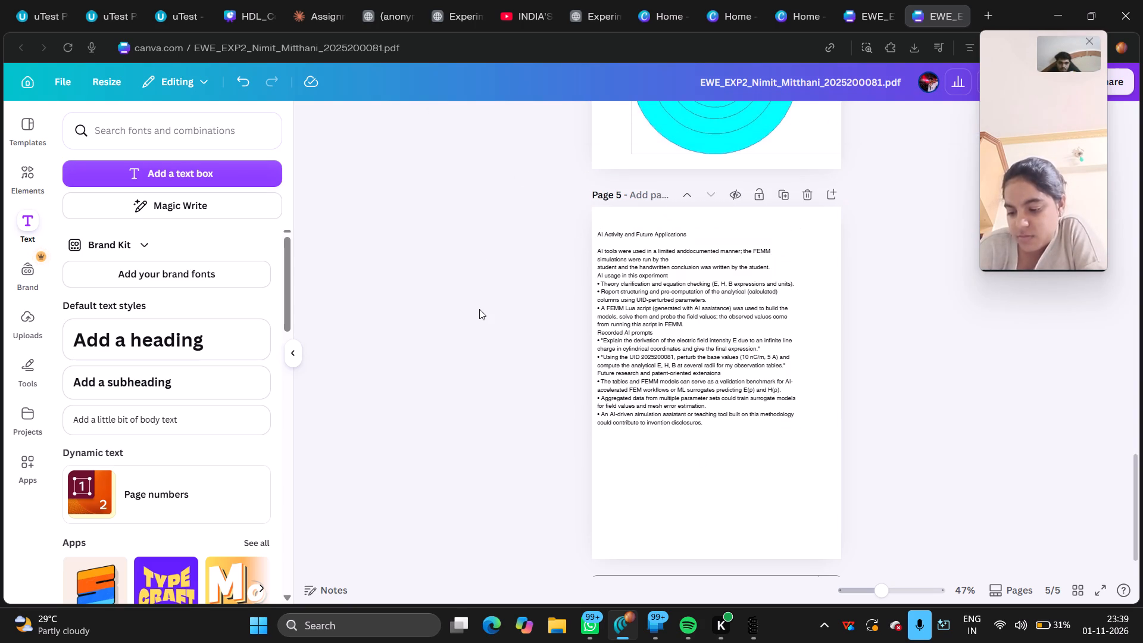
# Delete the original AI Activity and Future Applications heading and all text below it from page 3.
pyautogui.scroll(7, 694, 296)
pyautogui.scroll(-1, 694, 296)
pyautogui.click(686, 225)
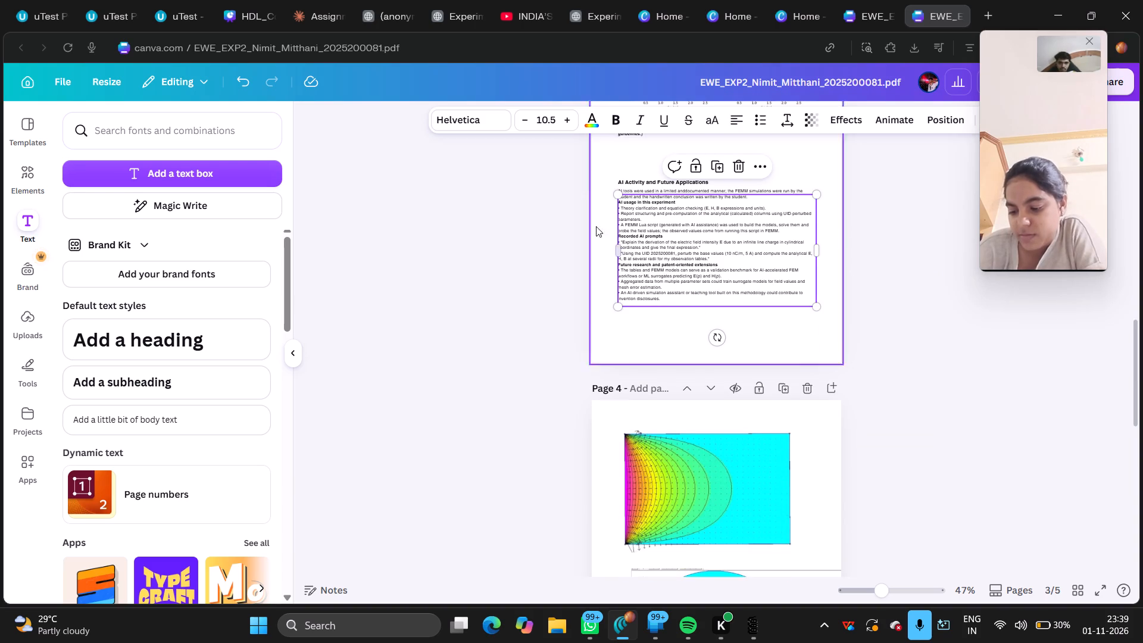
pyautogui.moveTo(610, 176); pyautogui.dragTo(674, 267)
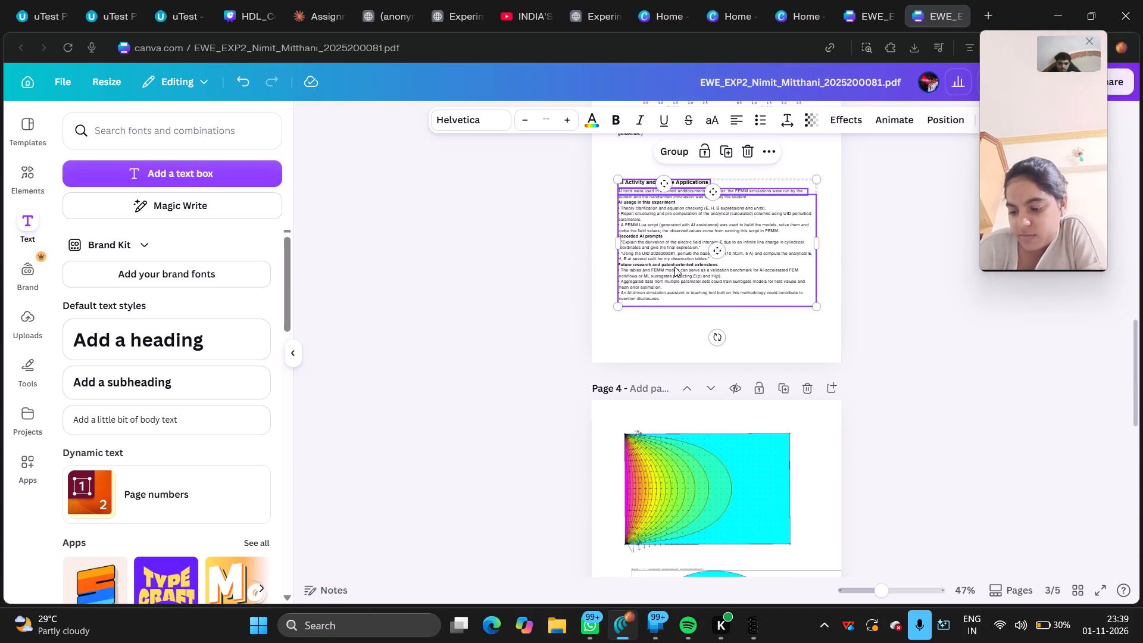
pyautogui.press('Delete')
# Delete the bracketed handwritten-conclusion placeholder text under the Conclusion heading on page 3.
pyautogui.scroll(2, 674, 267)
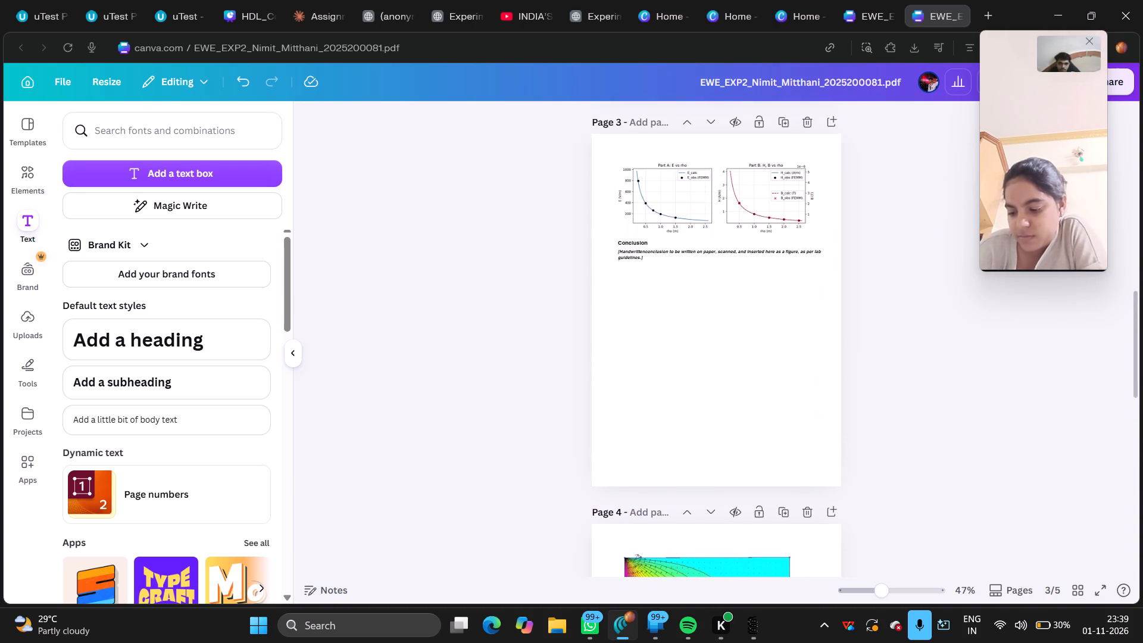
pyautogui.click(660, 261)
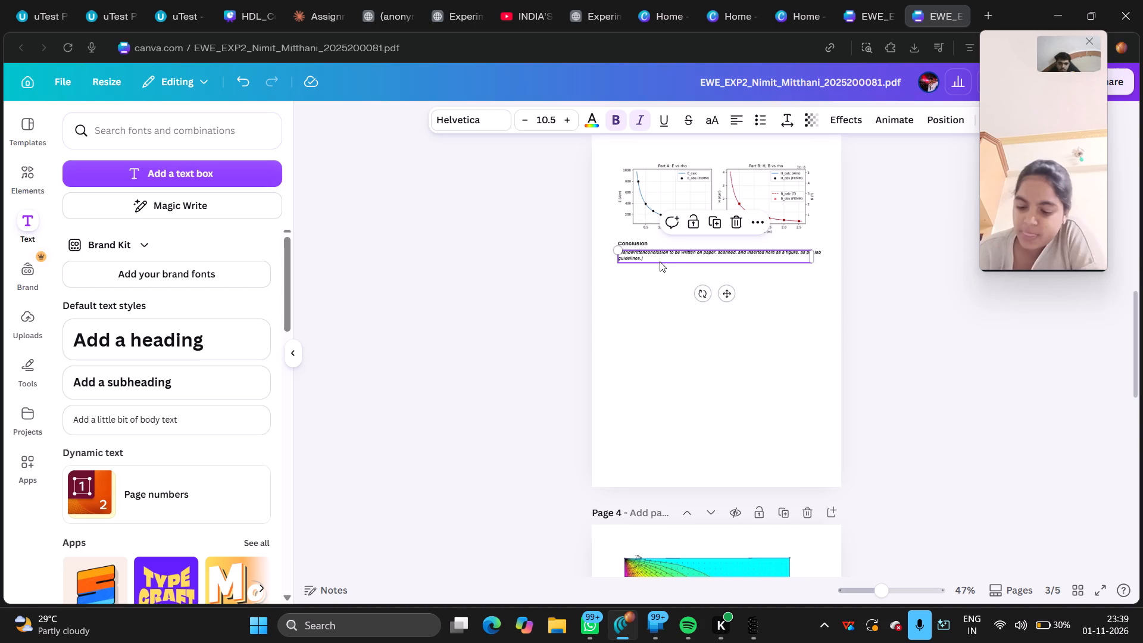
pyautogui.press('Delete')
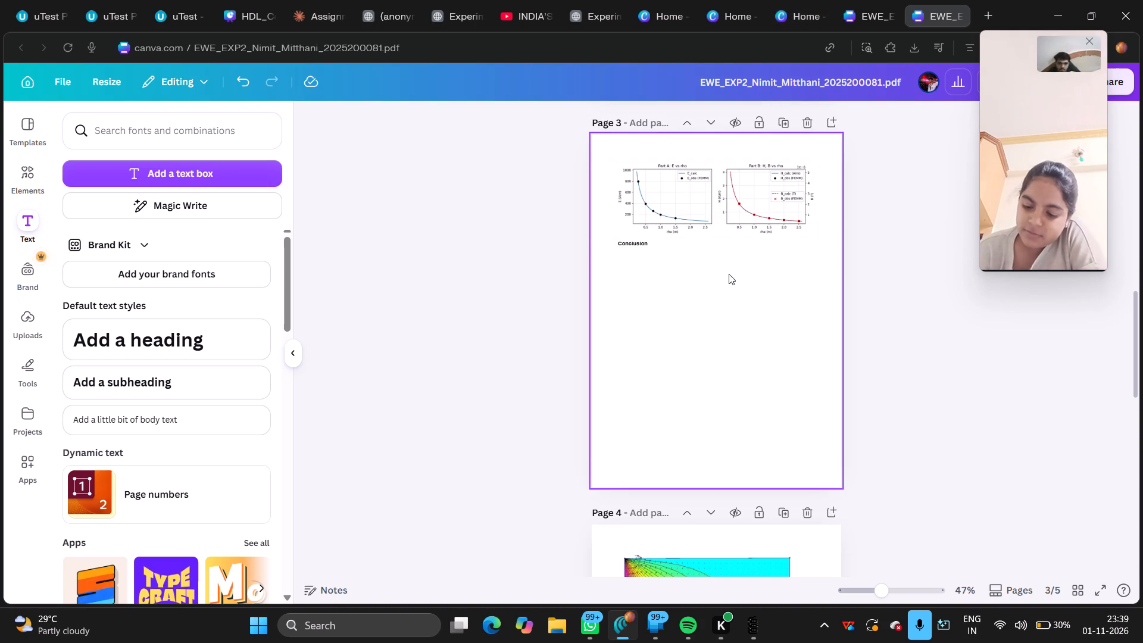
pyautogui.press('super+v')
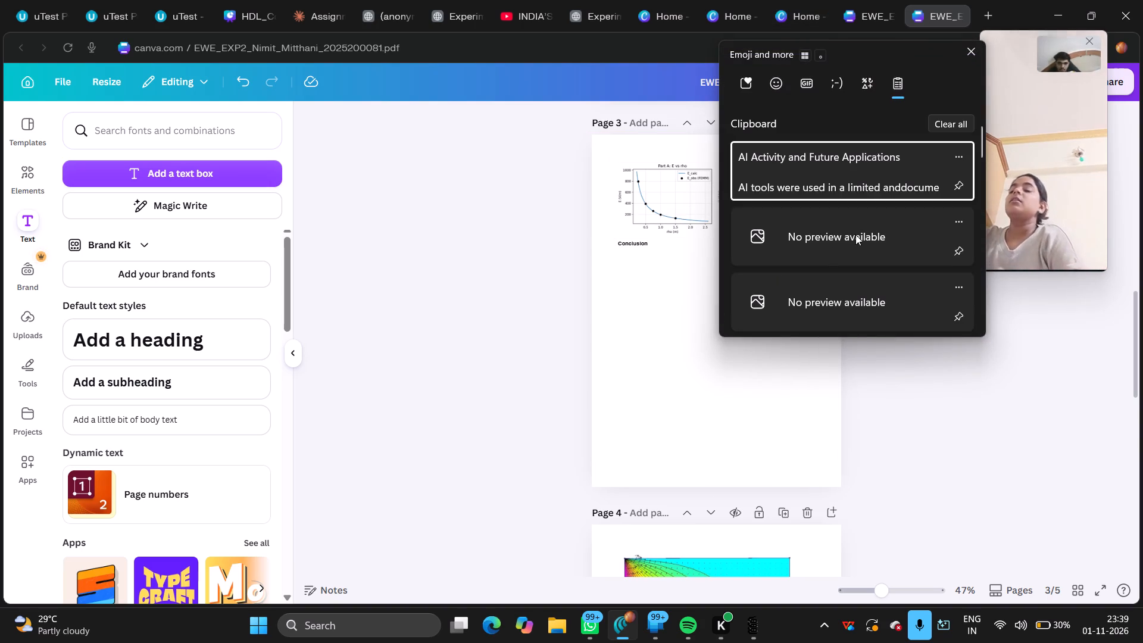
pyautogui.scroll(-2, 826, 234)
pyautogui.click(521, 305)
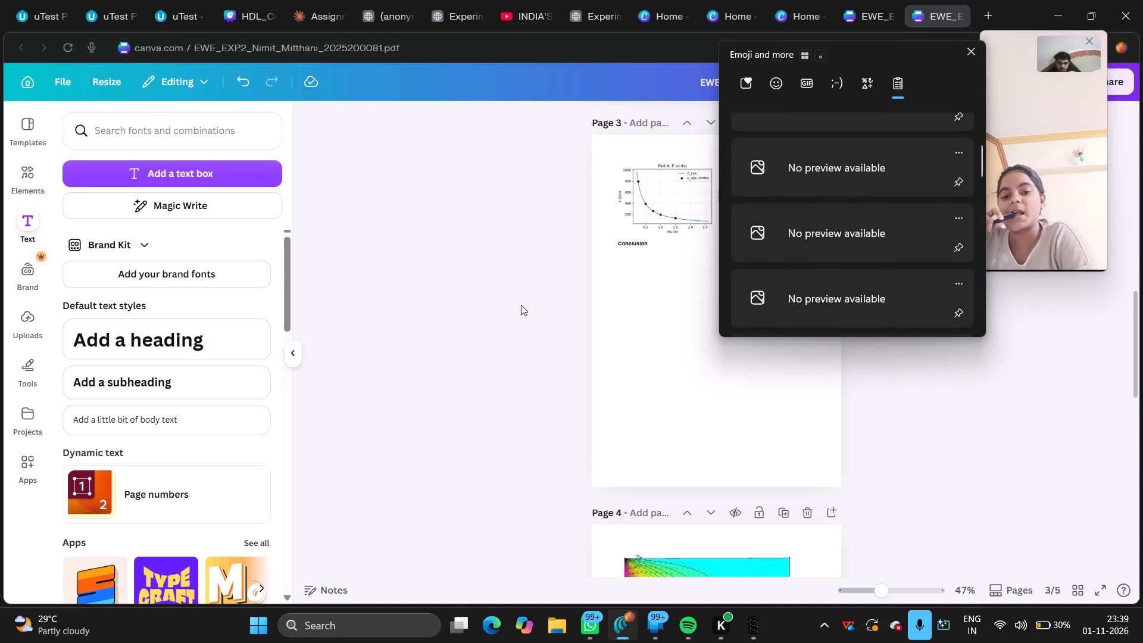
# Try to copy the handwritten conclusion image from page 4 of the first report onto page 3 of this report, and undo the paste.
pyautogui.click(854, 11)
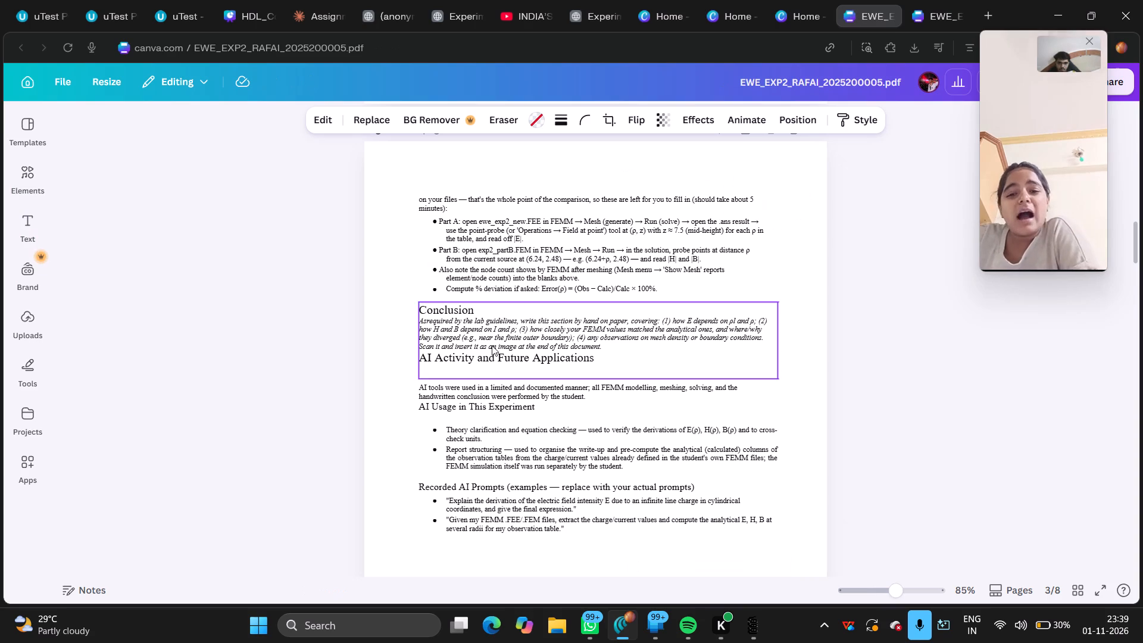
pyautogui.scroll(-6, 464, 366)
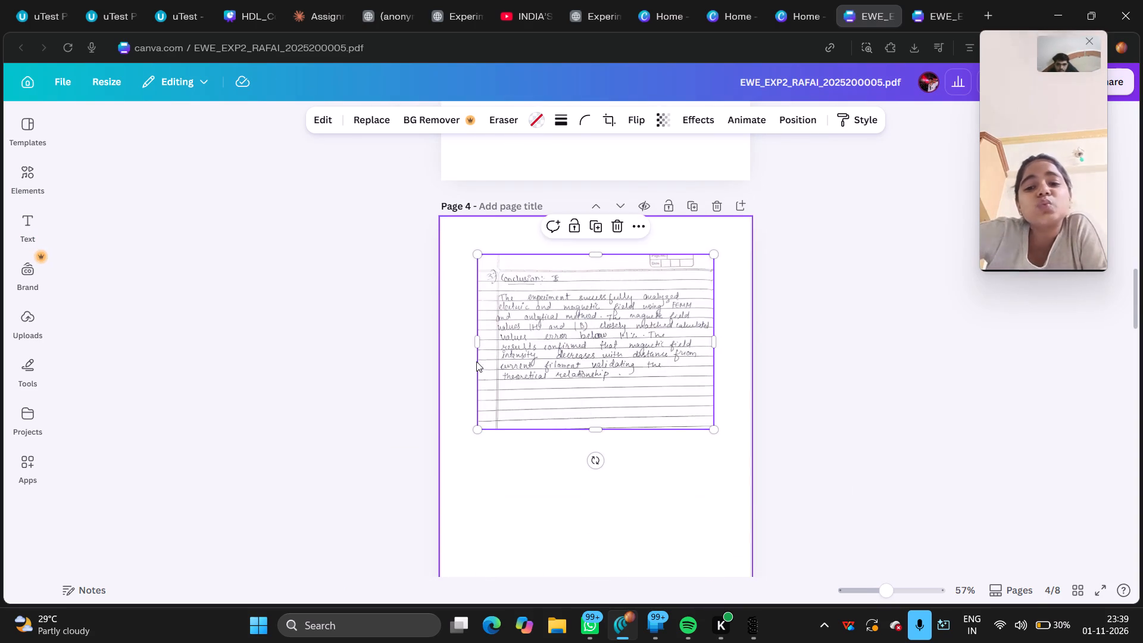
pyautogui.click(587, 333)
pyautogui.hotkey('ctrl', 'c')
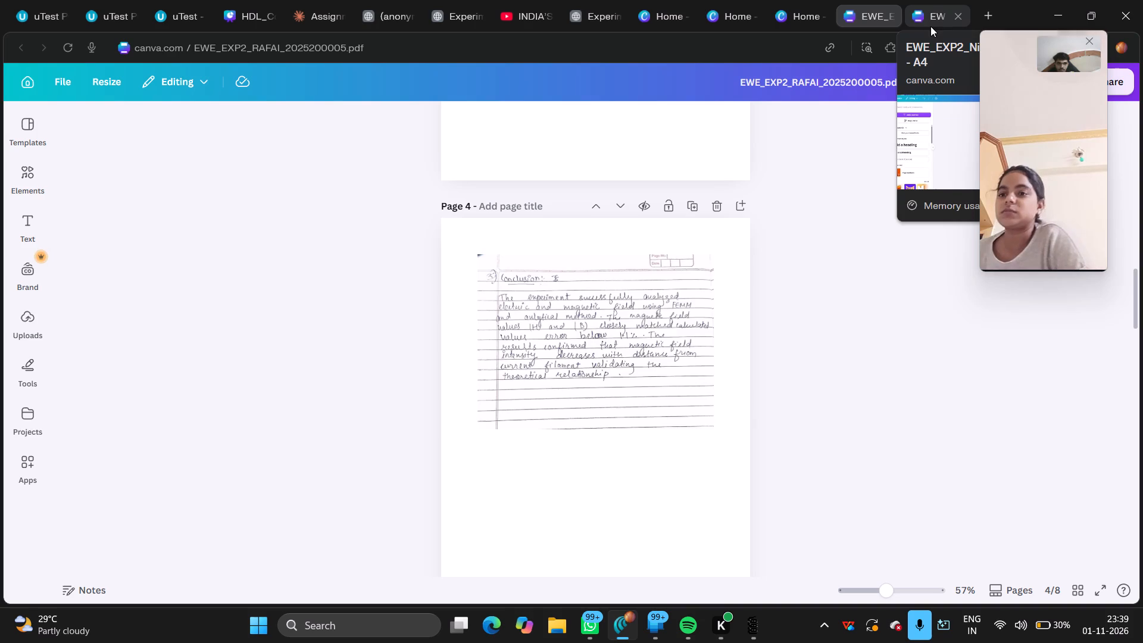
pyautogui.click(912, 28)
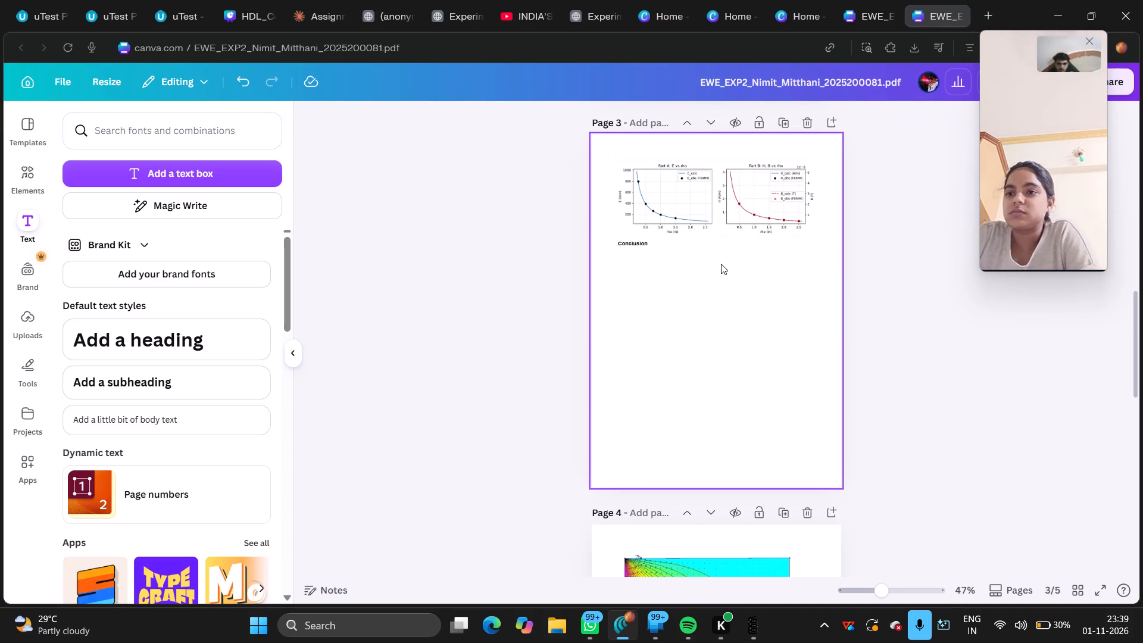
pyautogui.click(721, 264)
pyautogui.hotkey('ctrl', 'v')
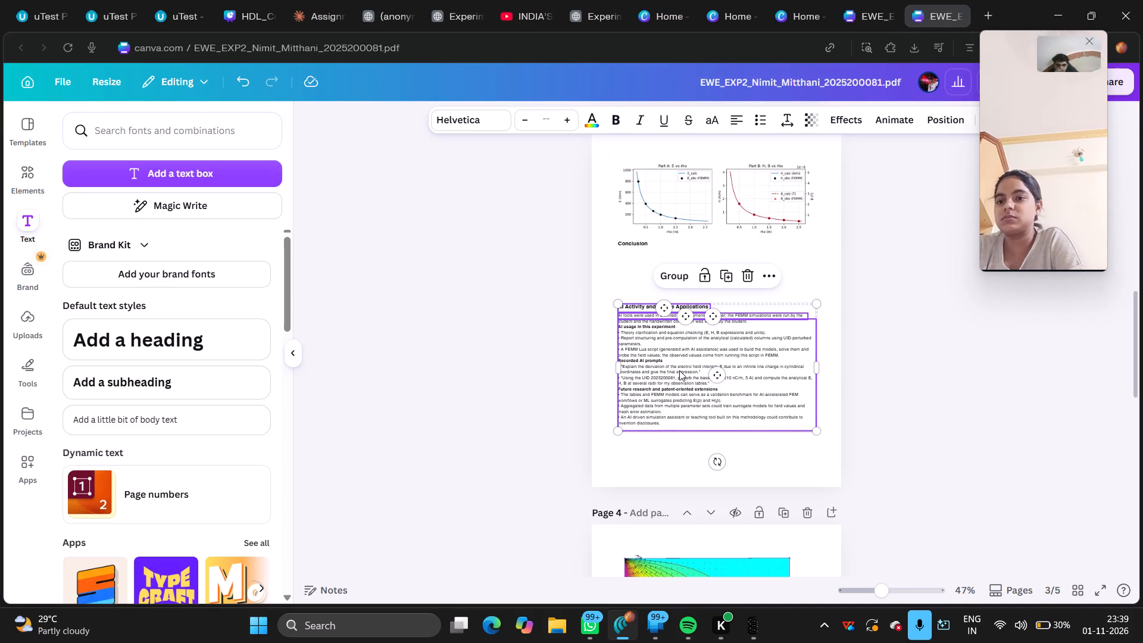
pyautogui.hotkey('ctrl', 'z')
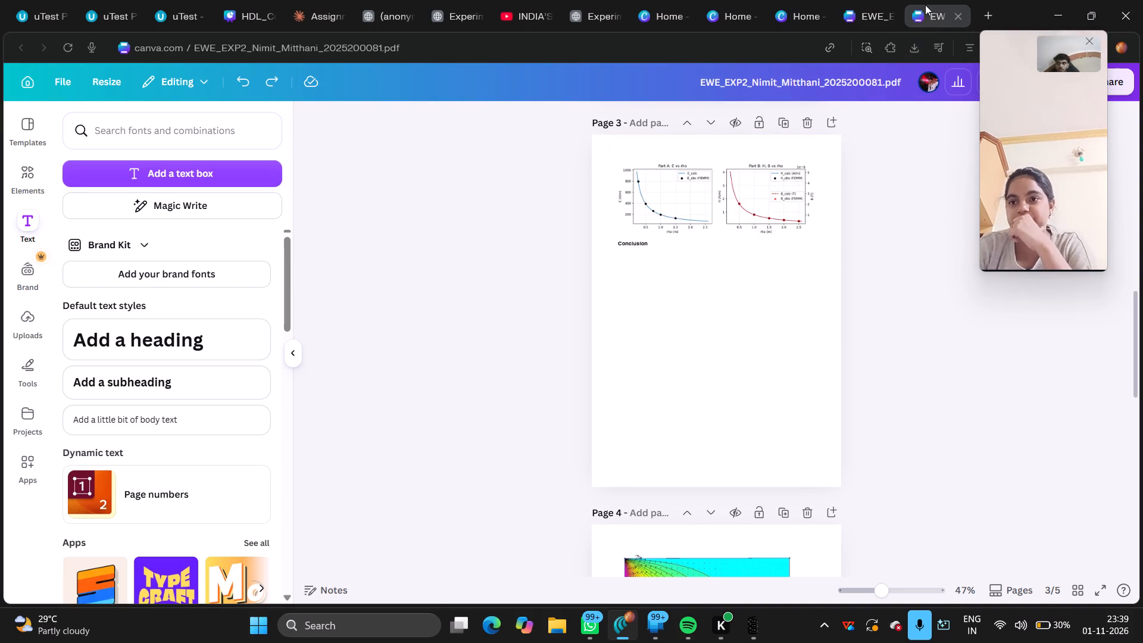
# Copy the handwritten conclusion image from page 4 of the first report and place it below the Conclusion heading on page 3, horizontally centred.
pyautogui.click(870, 10)
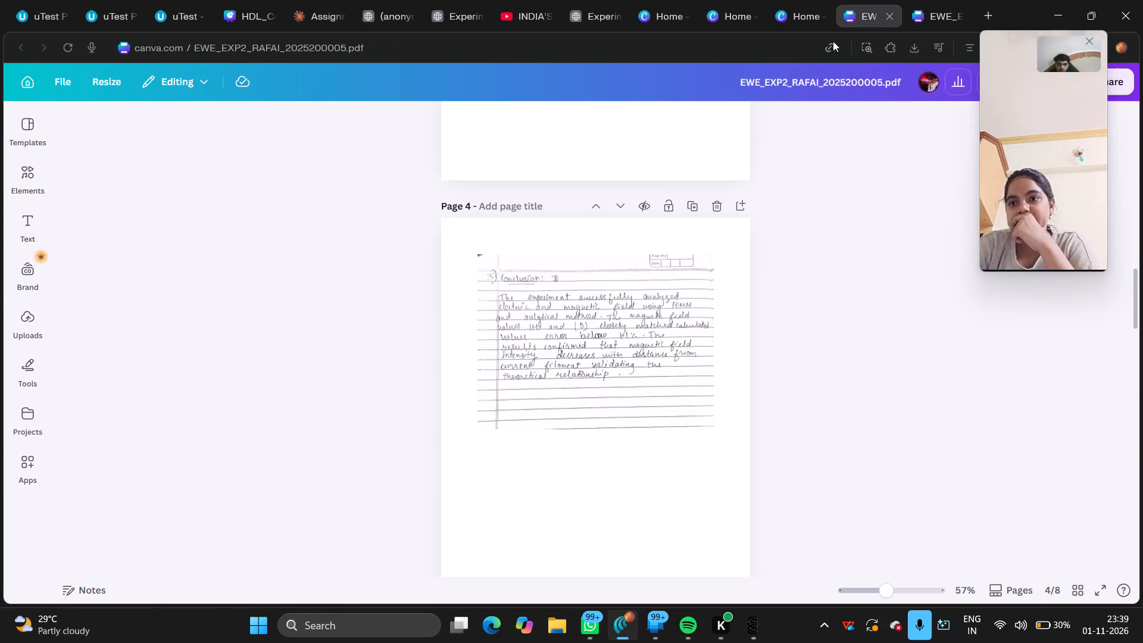
pyautogui.click(612, 272)
pyautogui.hotkey('ctrl', 'c')
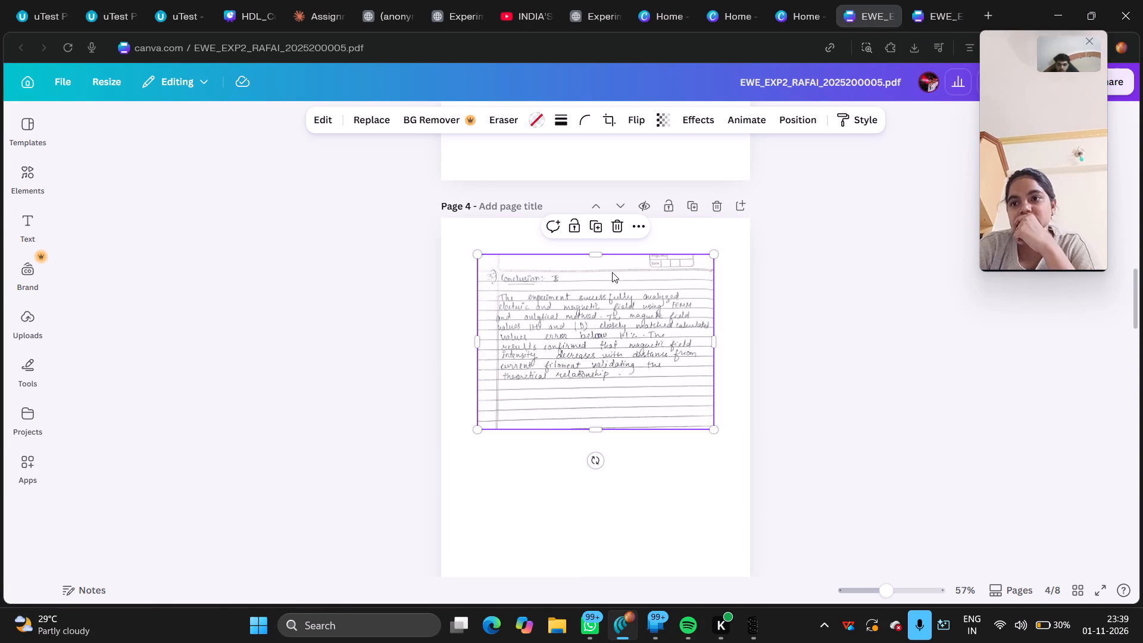
pyautogui.click(920, 17)
pyautogui.click(692, 338)
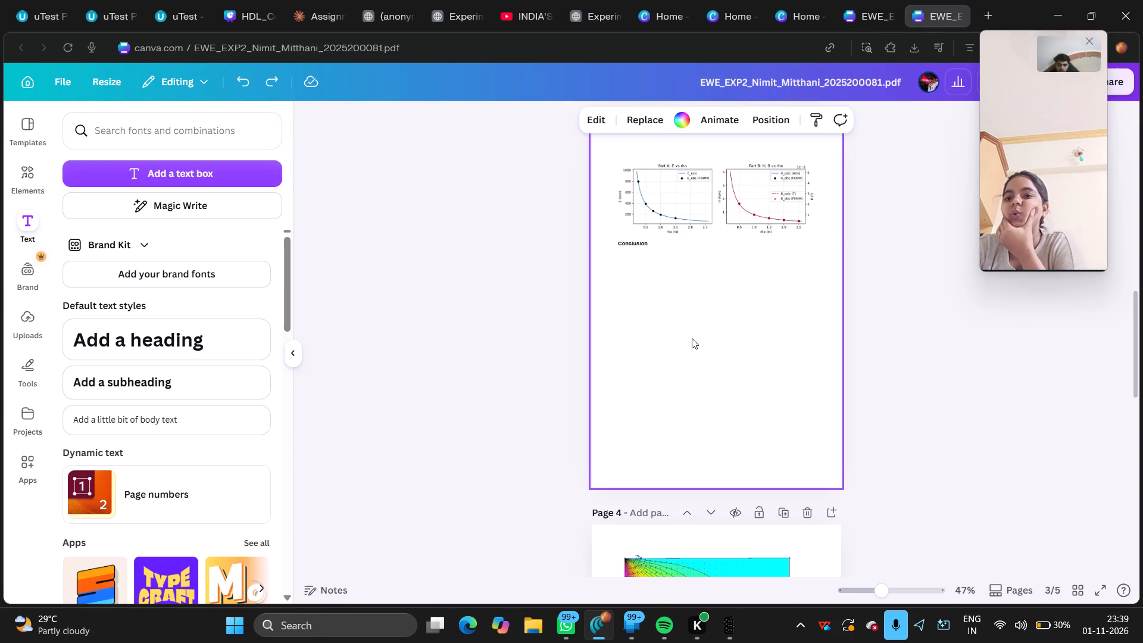
pyautogui.hotkey('ctrl', 'v')
pyautogui.moveTo(759, 213); pyautogui.dragTo(719, 328)
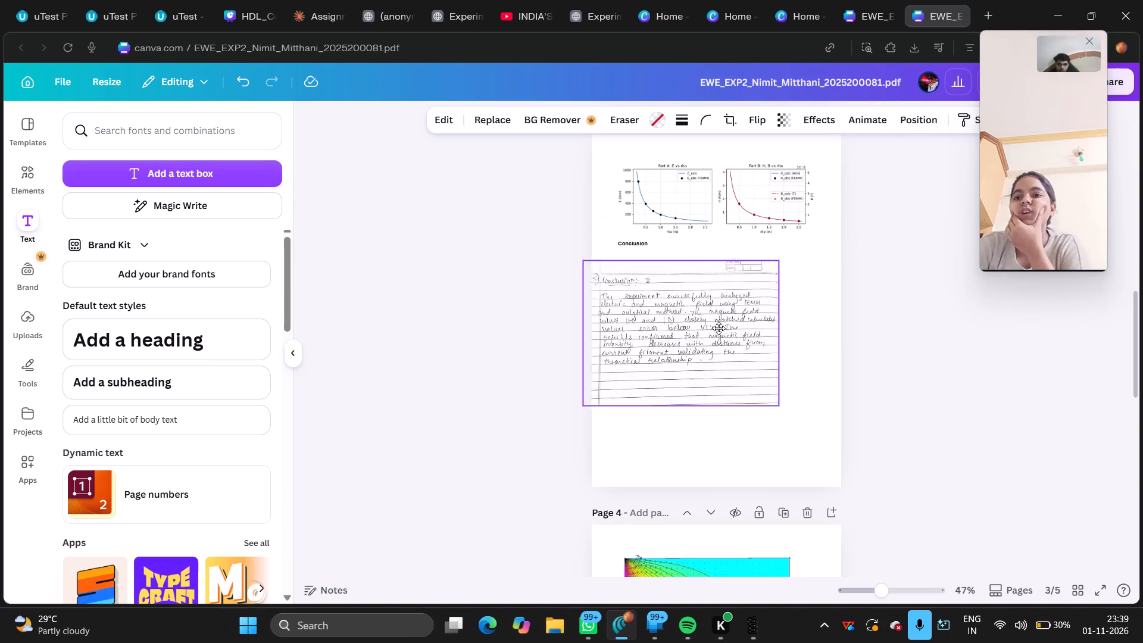
pyautogui.moveTo(719, 328); pyautogui.dragTo(755, 307)
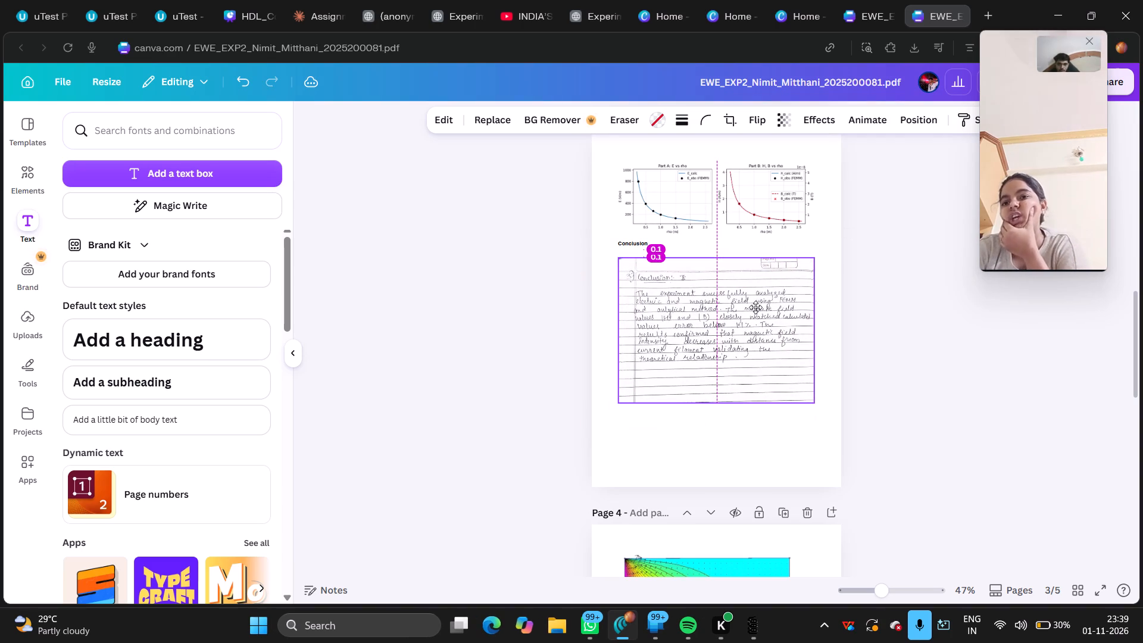
pyautogui.moveTo(755, 307); pyautogui.dragTo(755, 302)
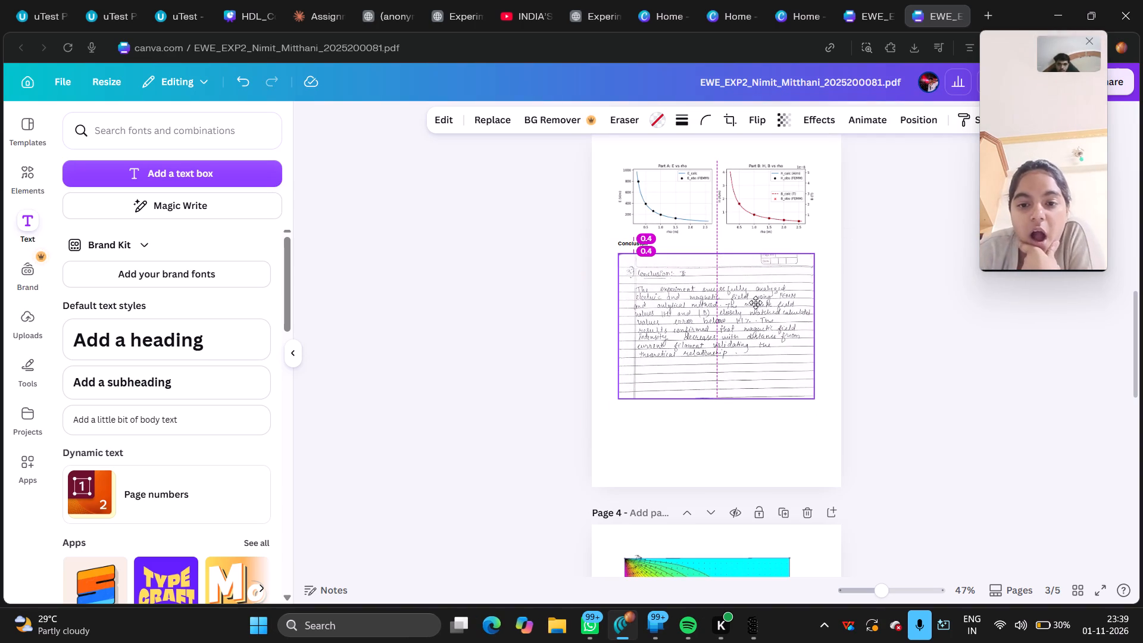
pyautogui.moveTo(755, 302); pyautogui.dragTo(755, 303)
pyautogui.click(902, 297)
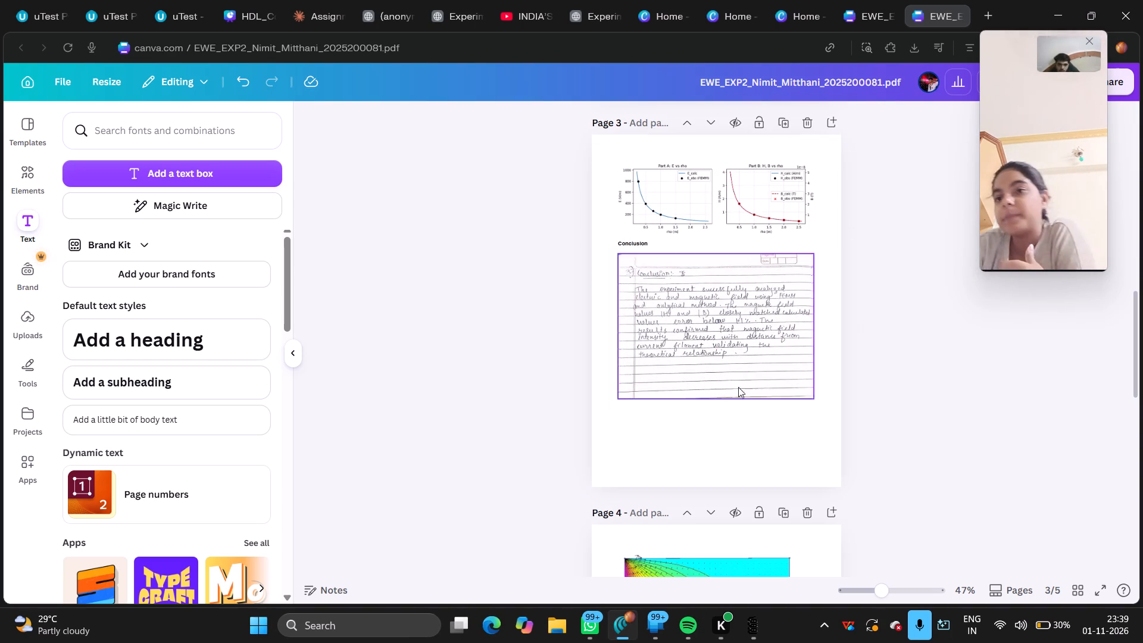
# Shift the AI Activity and Future Applications text block sideways on page 5 so that it is horizontally centred on the page.
pyautogui.scroll(-1, 720, 455)
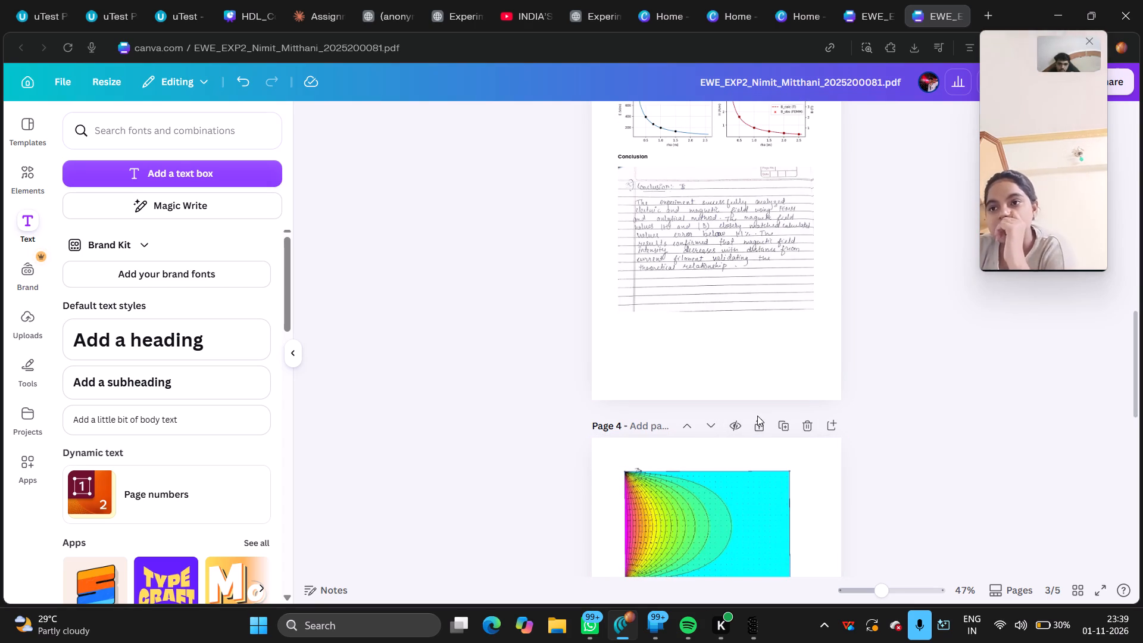
pyautogui.scroll(-7, 789, 426)
pyautogui.scroll(1, 789, 426)
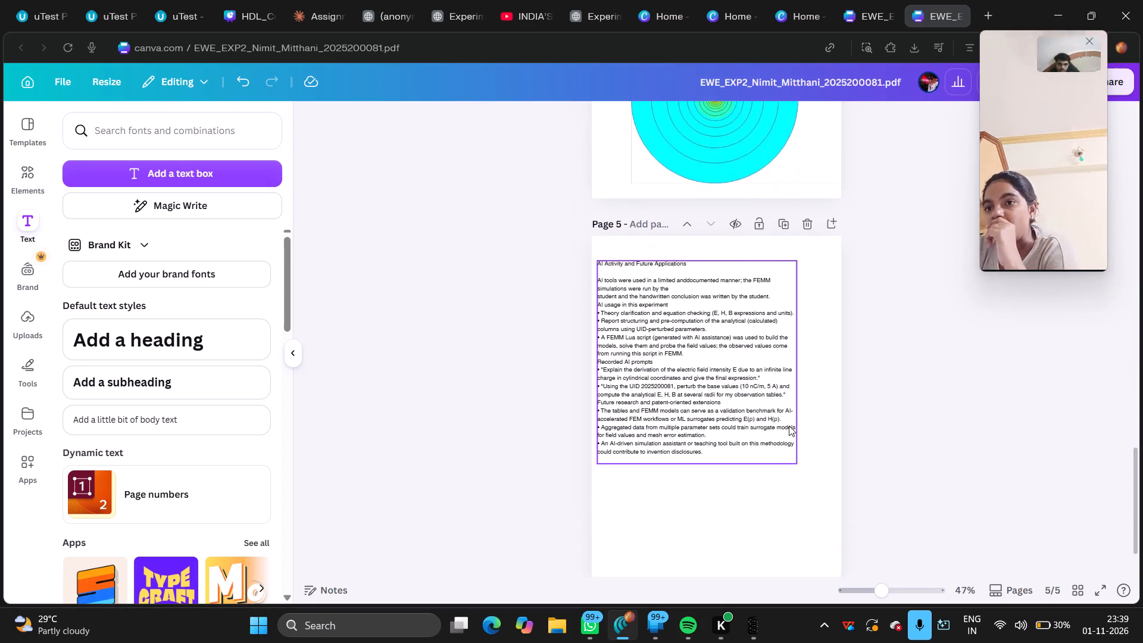
pyautogui.scroll(2, 789, 426)
pyautogui.scroll(-4, 789, 426)
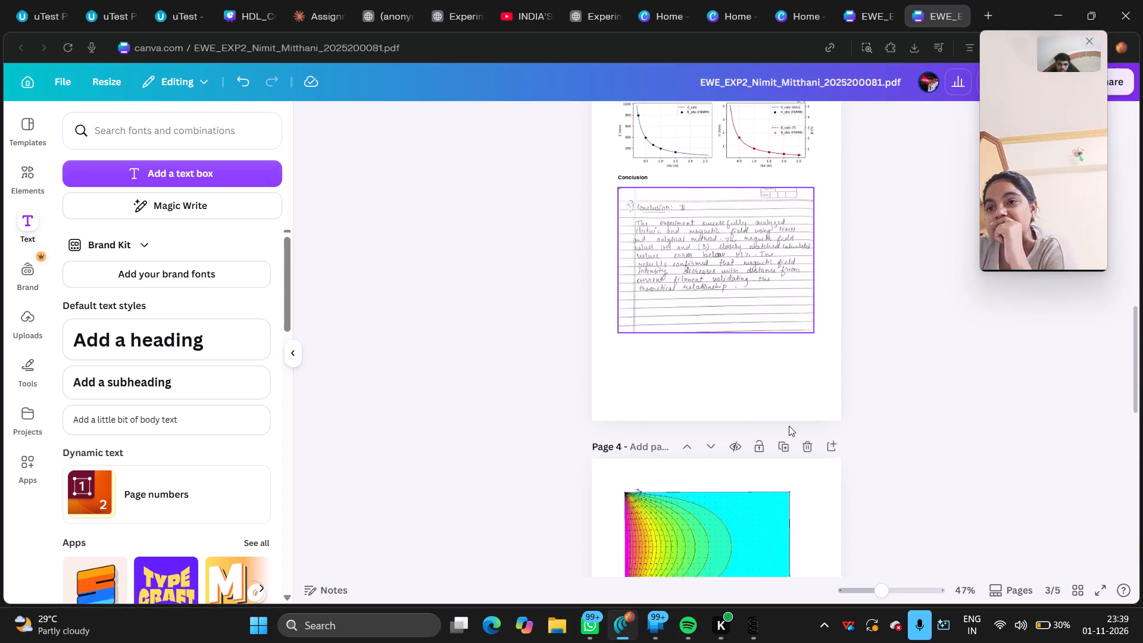
pyautogui.scroll(-6, 789, 426)
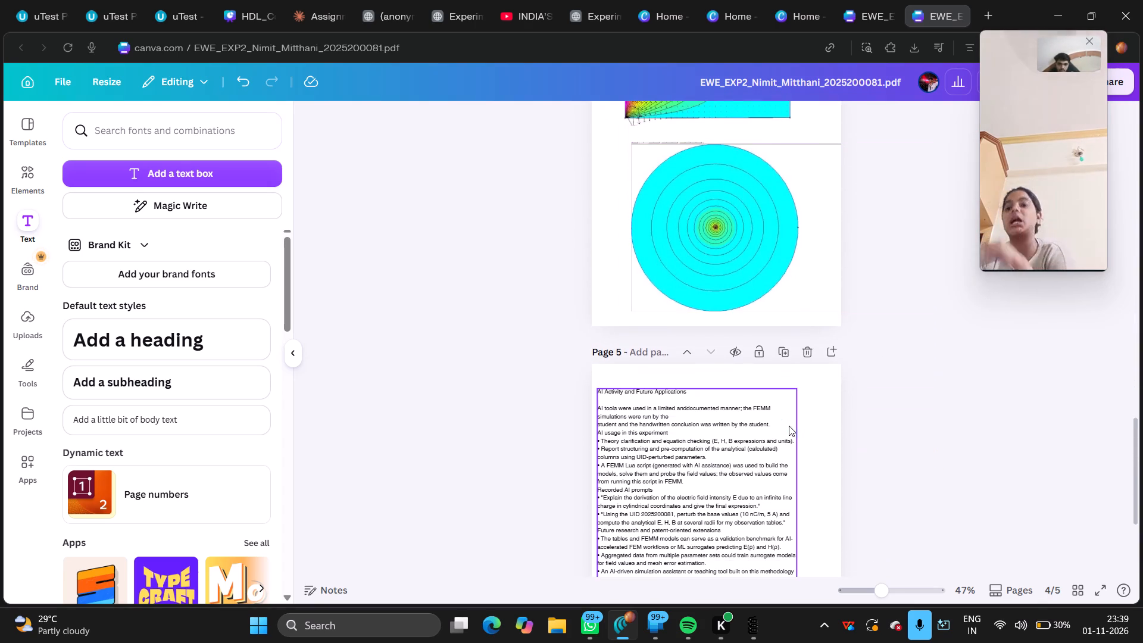
pyautogui.moveTo(743, 460); pyautogui.dragTo(769, 464)
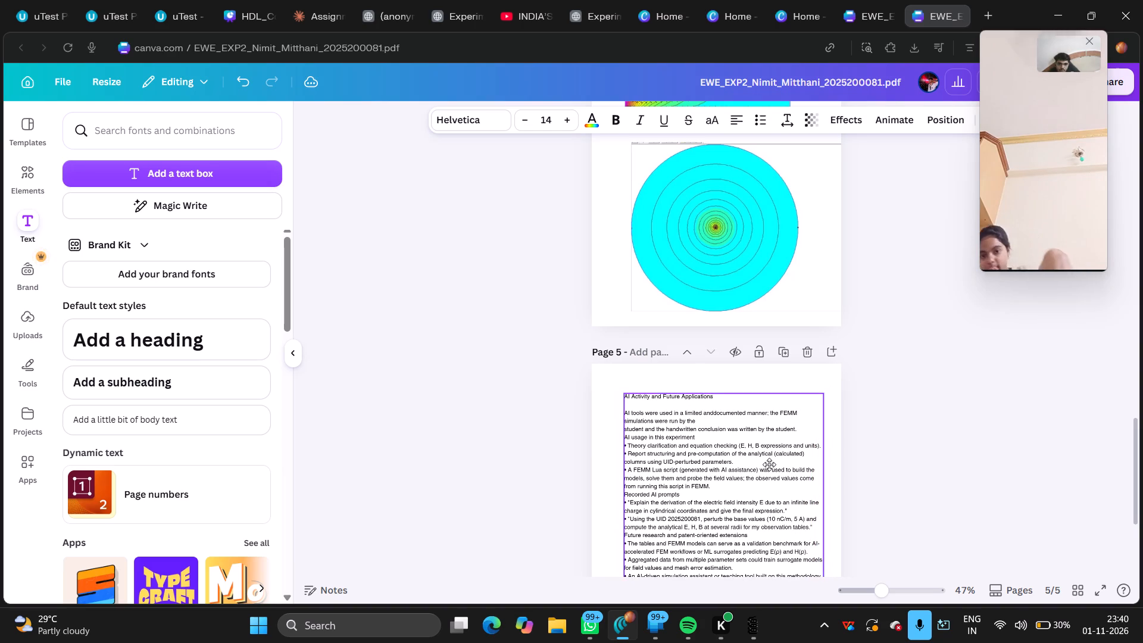
pyautogui.moveTo(769, 464); pyautogui.dragTo(764, 461)
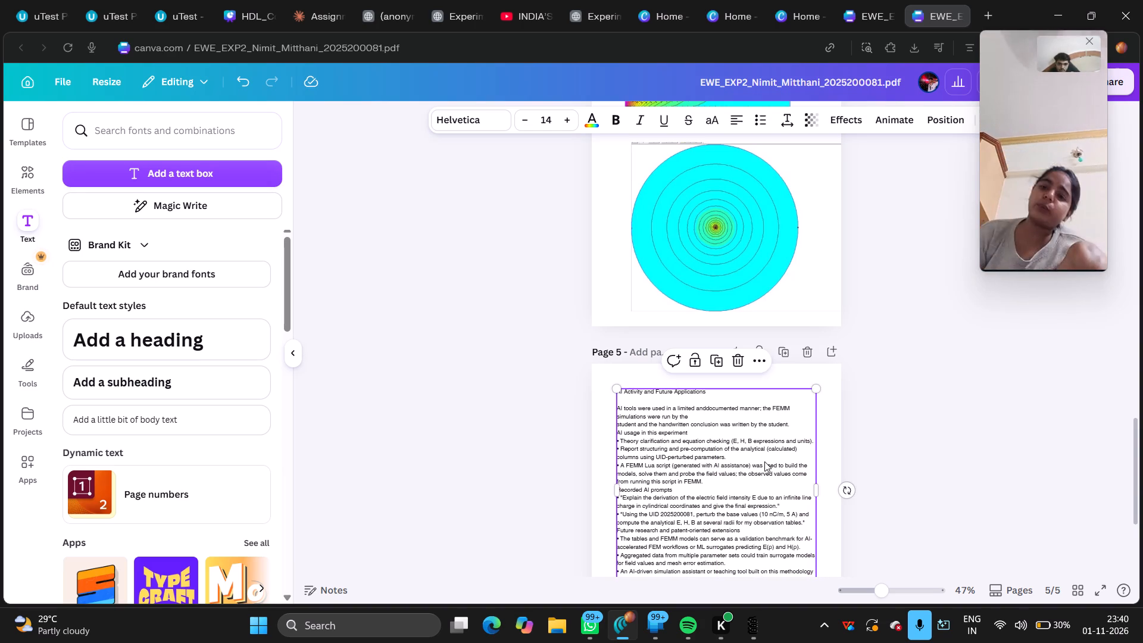
pyautogui.scroll(5, 913, 276)
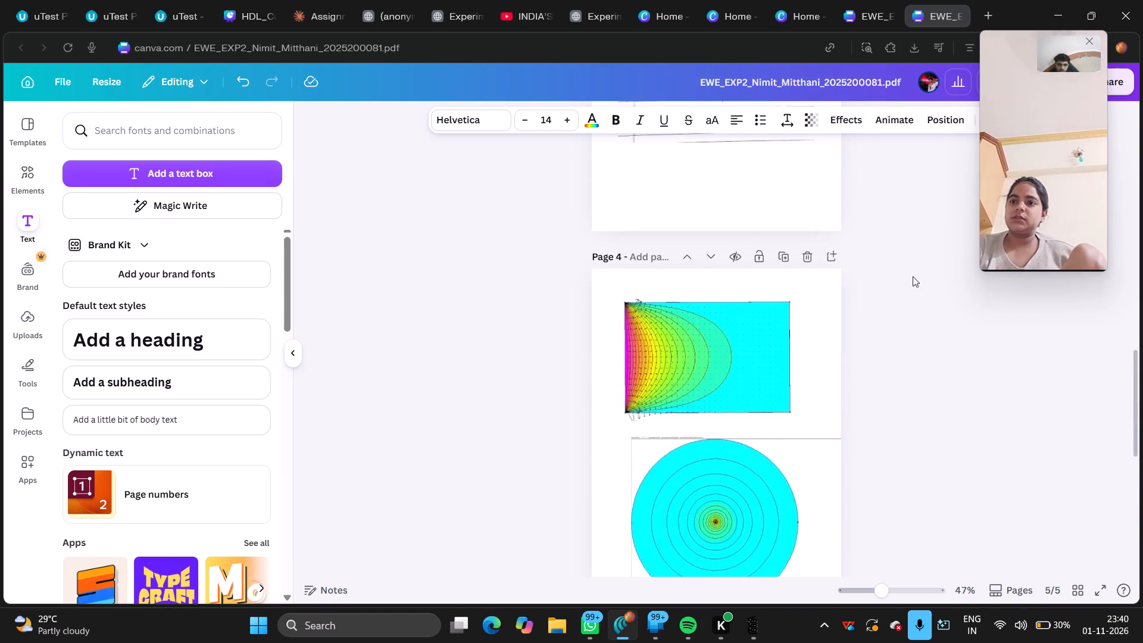
pyautogui.scroll(4, 913, 276)
pyautogui.click(897, 343)
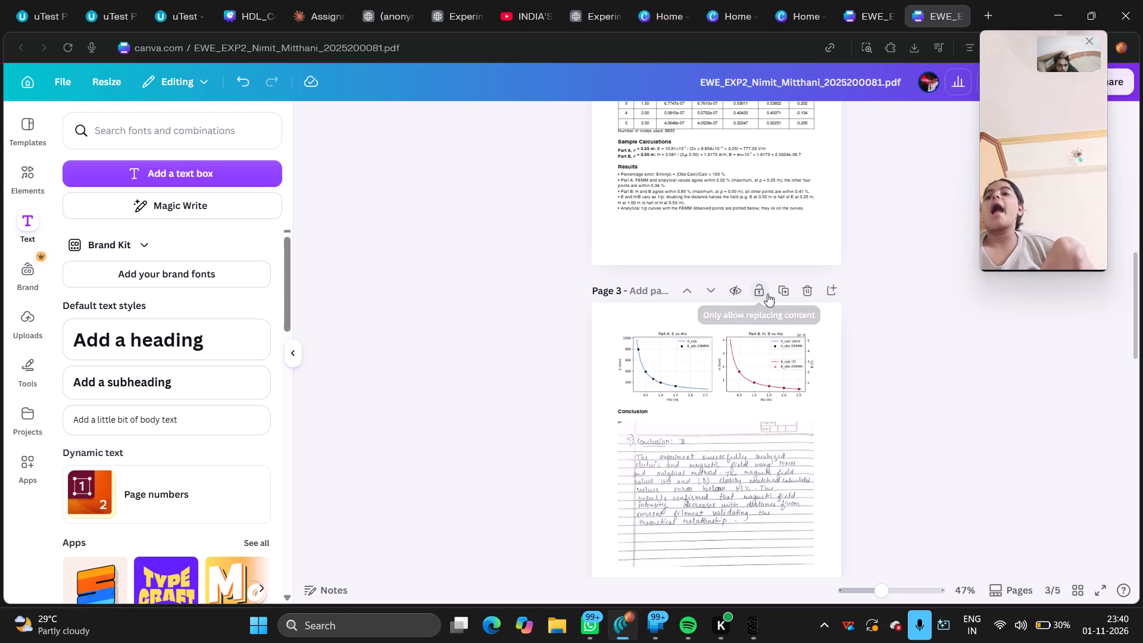
# Delete the Part A and Part B graph image and its empty frame from above the Conclusion heading on page 3.
pyautogui.scroll(-5, 782, 291)
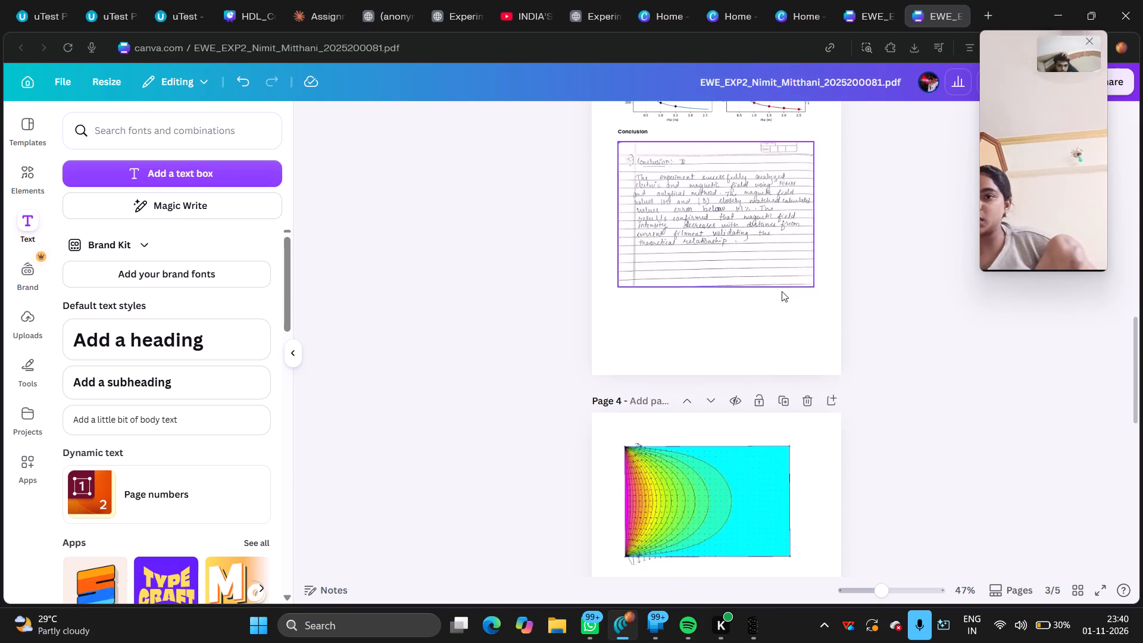
pyautogui.scroll(-1, 782, 291)
pyautogui.scroll(2, 782, 291)
pyautogui.scroll(1, 661, 225)
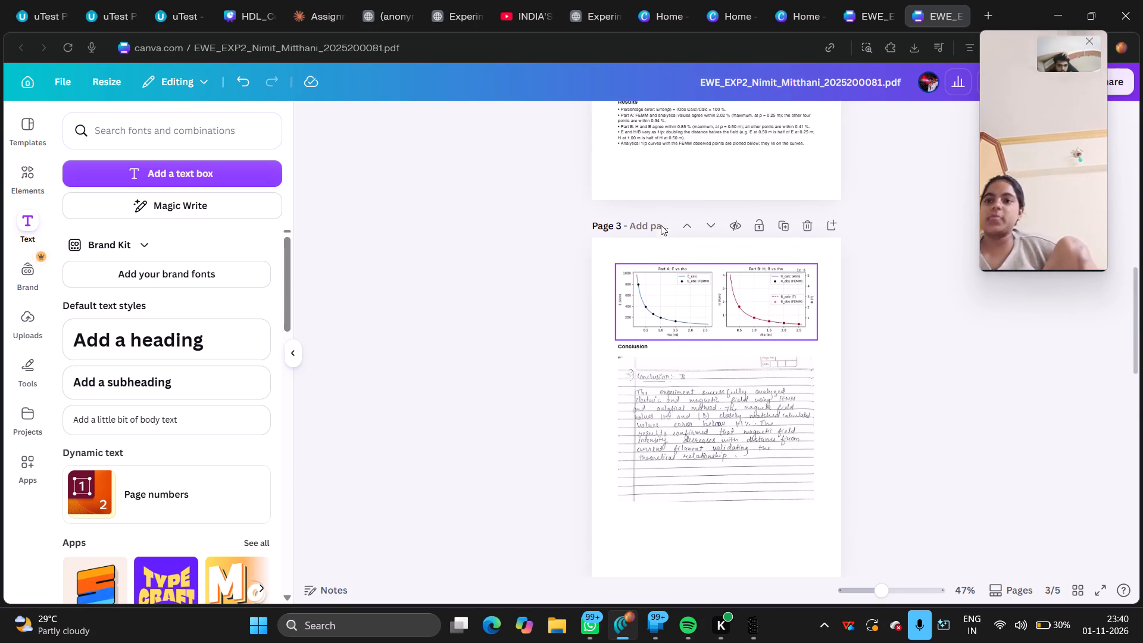
pyautogui.scroll(1, 661, 225)
pyautogui.click(752, 345)
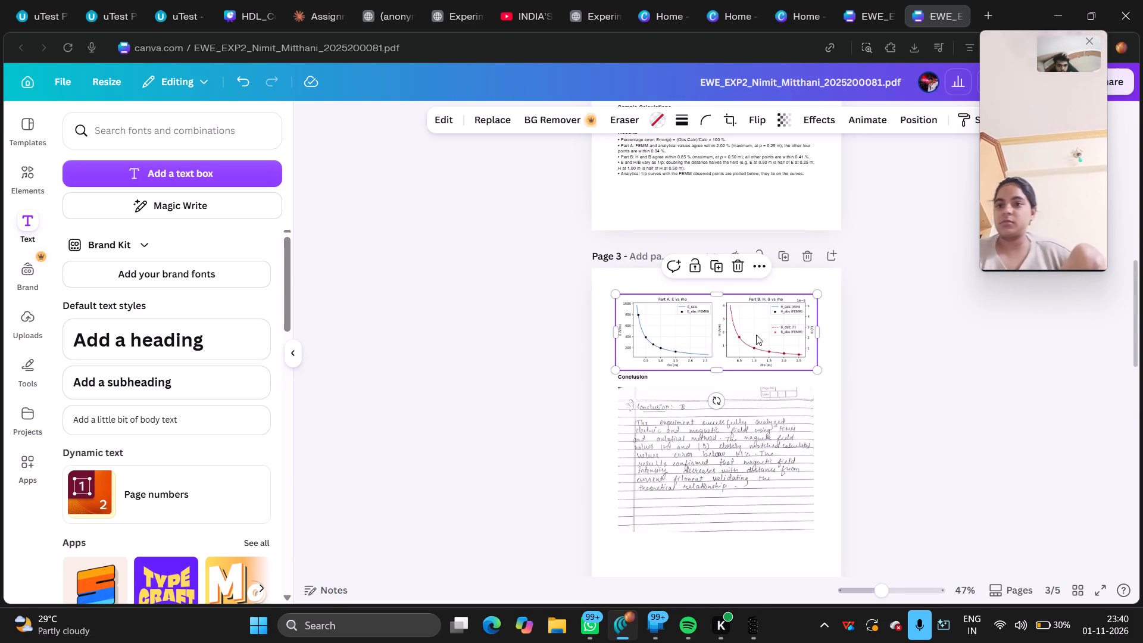
pyautogui.click(730, 260)
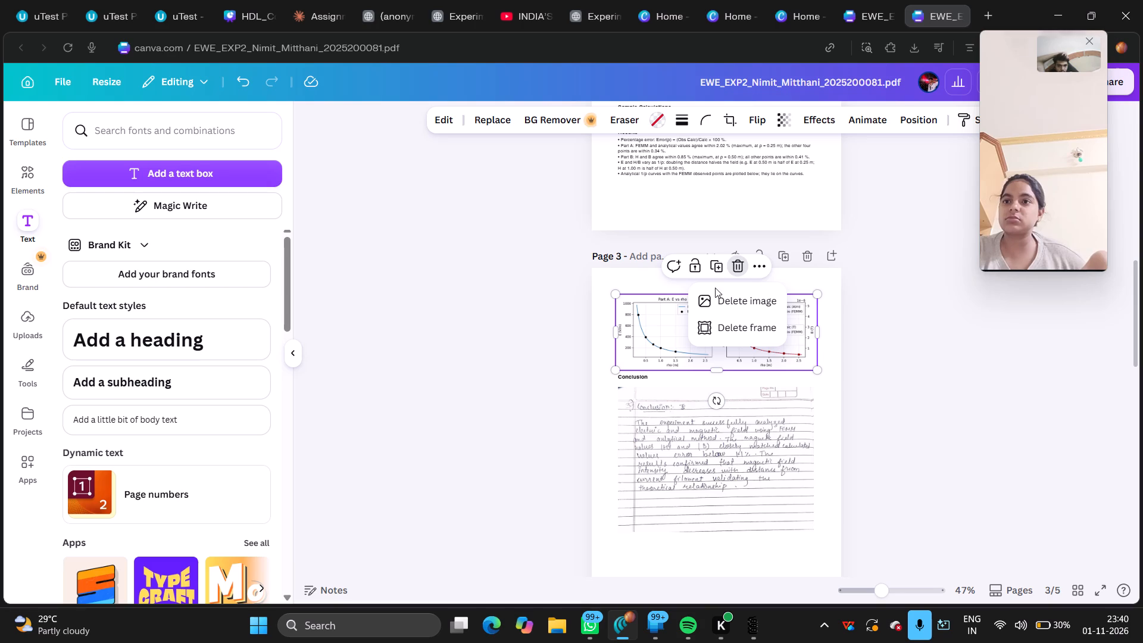
pyautogui.click(718, 301)
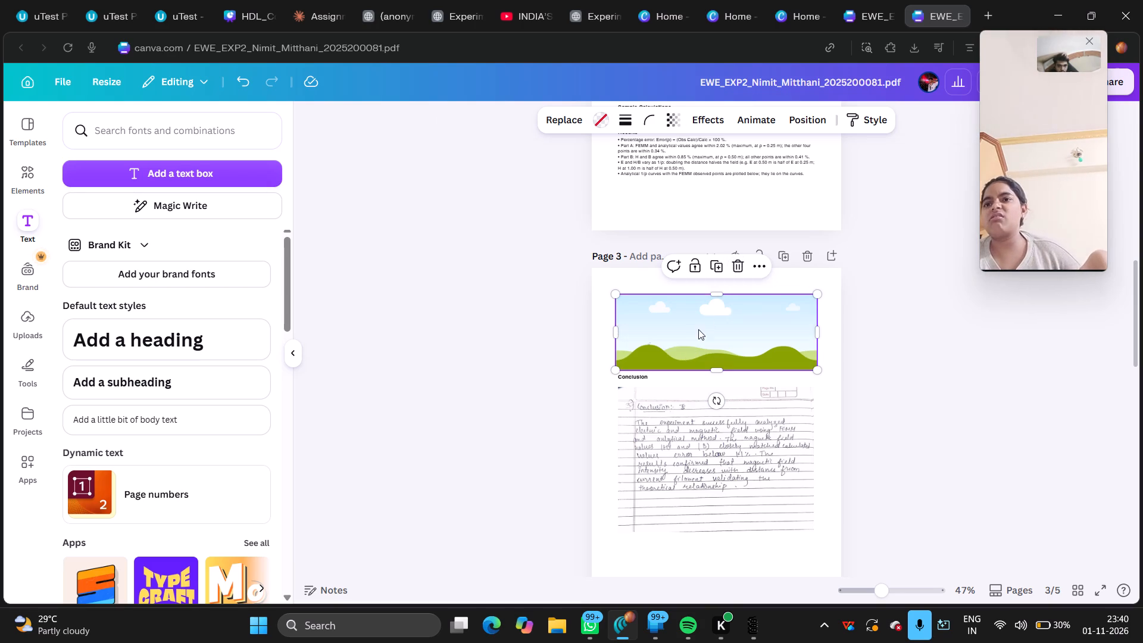
pyautogui.click(733, 266)
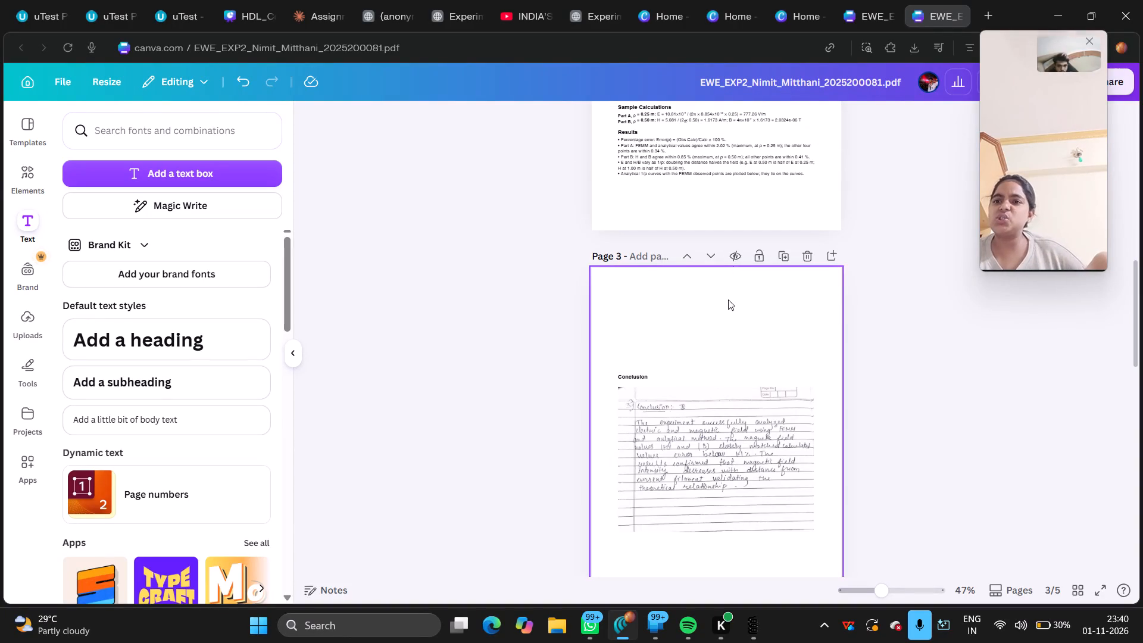
# Move the Conclusion heading and the handwritten conclusion image together up to the top margin of page 3.
pyautogui.moveTo(613, 352); pyautogui.dragTo(723, 510)
pyautogui.moveTo(698, 465); pyautogui.dragTo(694, 389)
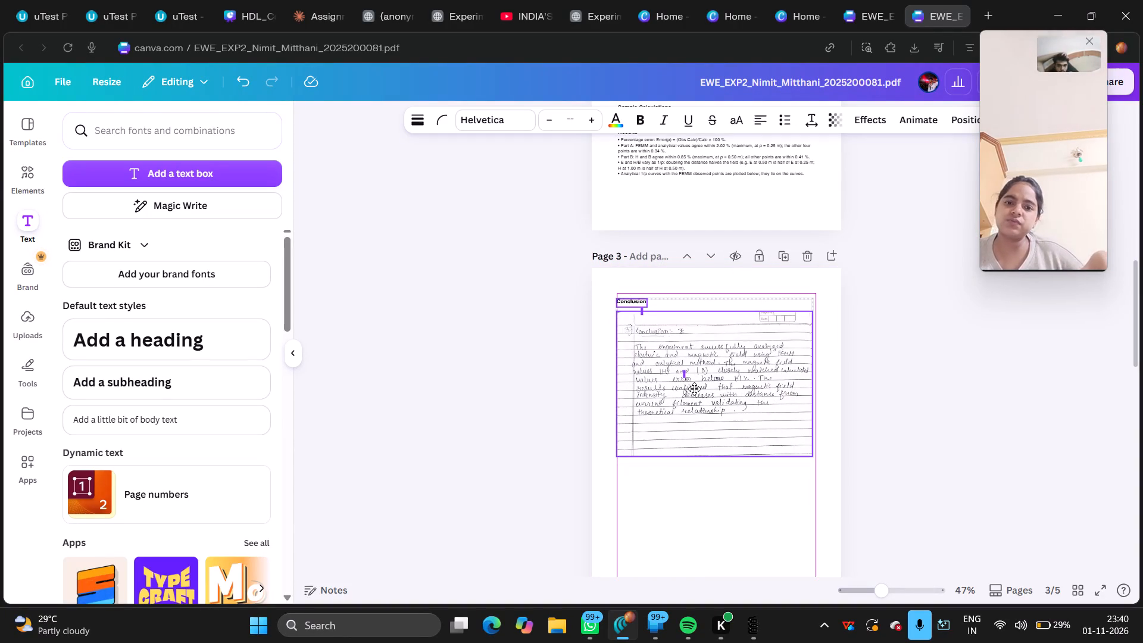
pyautogui.moveTo(694, 389); pyautogui.dragTo(694, 380)
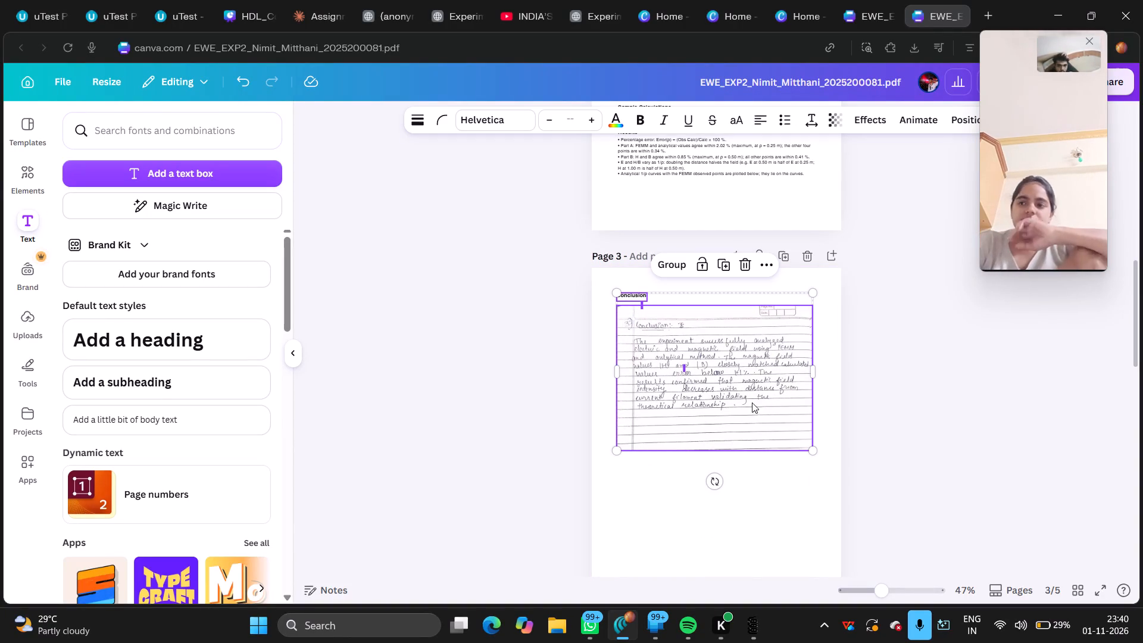
pyautogui.click(886, 423)
# Copy the handwritten percentage-error calculations image from page 5 of the first report and return to the other report.
pyautogui.scroll(-2, 886, 423)
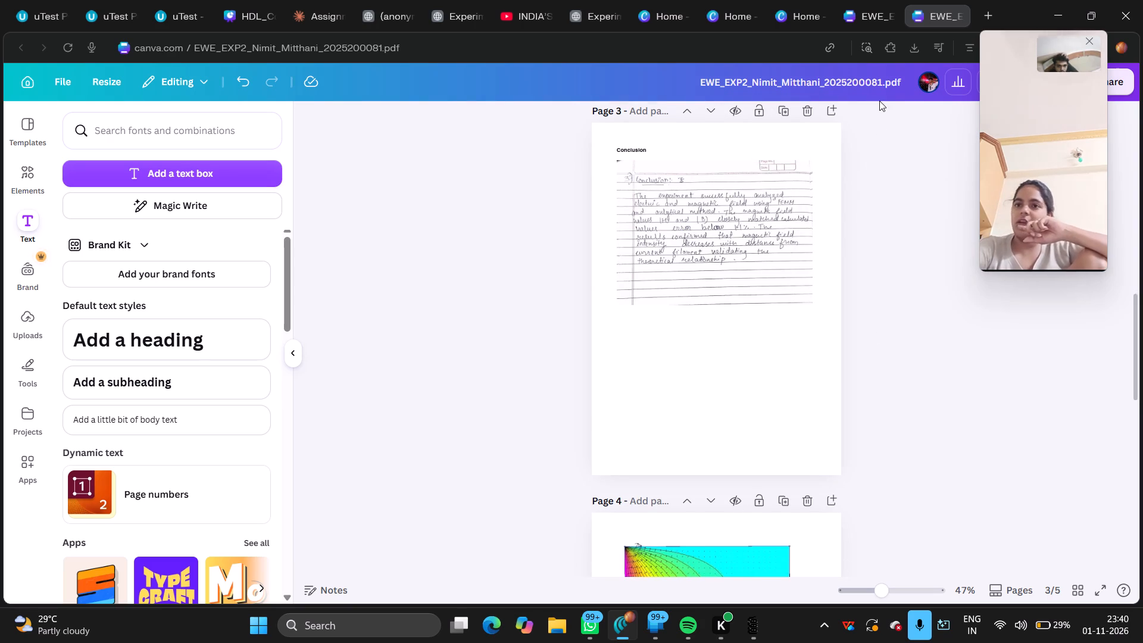
pyautogui.click(869, 9)
pyautogui.scroll(-6, 674, 310)
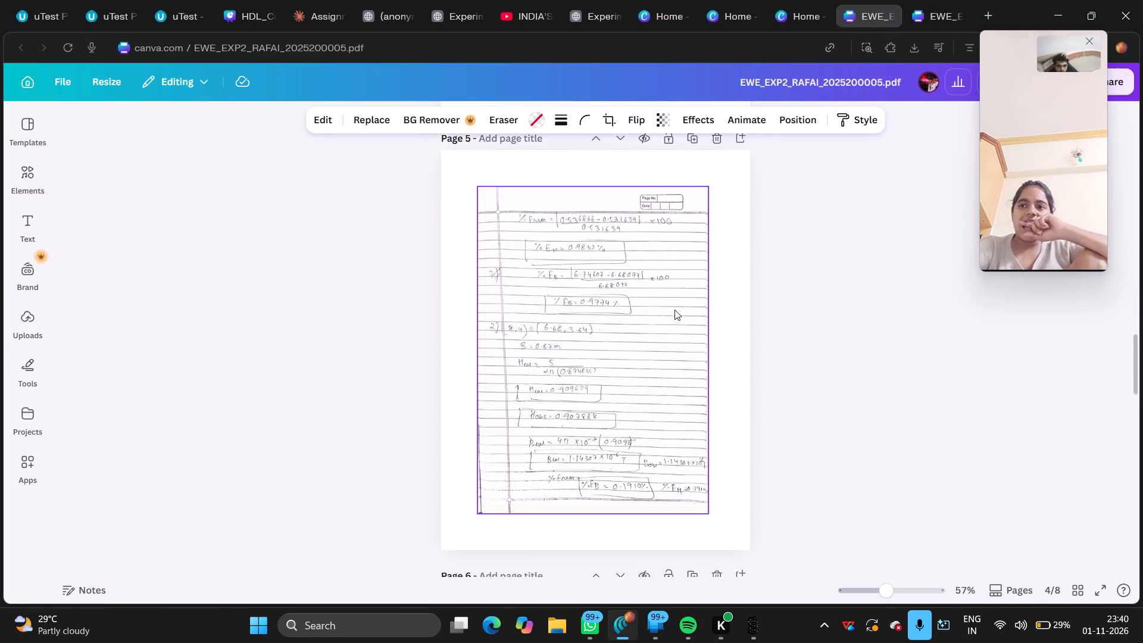
pyautogui.click(674, 310)
pyautogui.hotkey('ctrl', 'c')
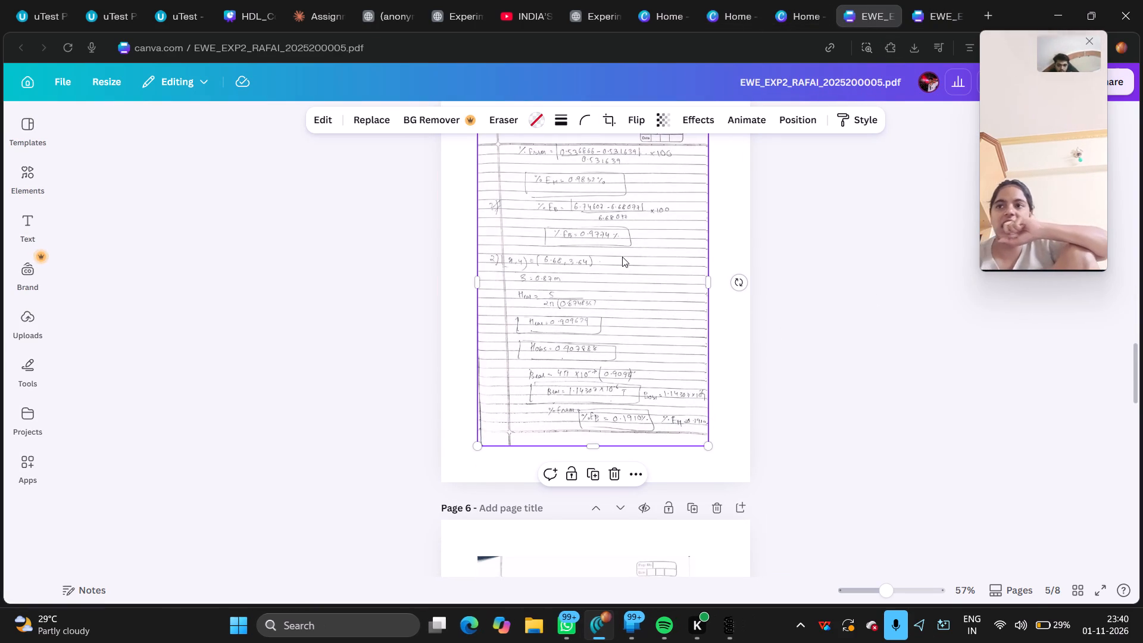
pyautogui.hotkey('ctrl', 'c')
pyautogui.click(794, 5)
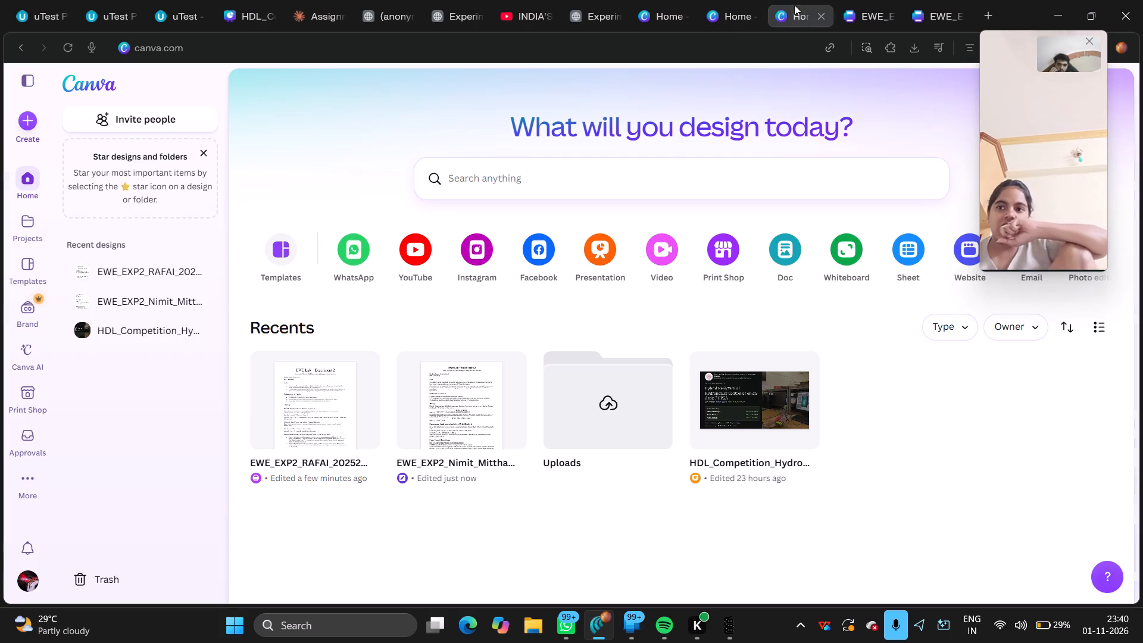
pyautogui.click(918, 1)
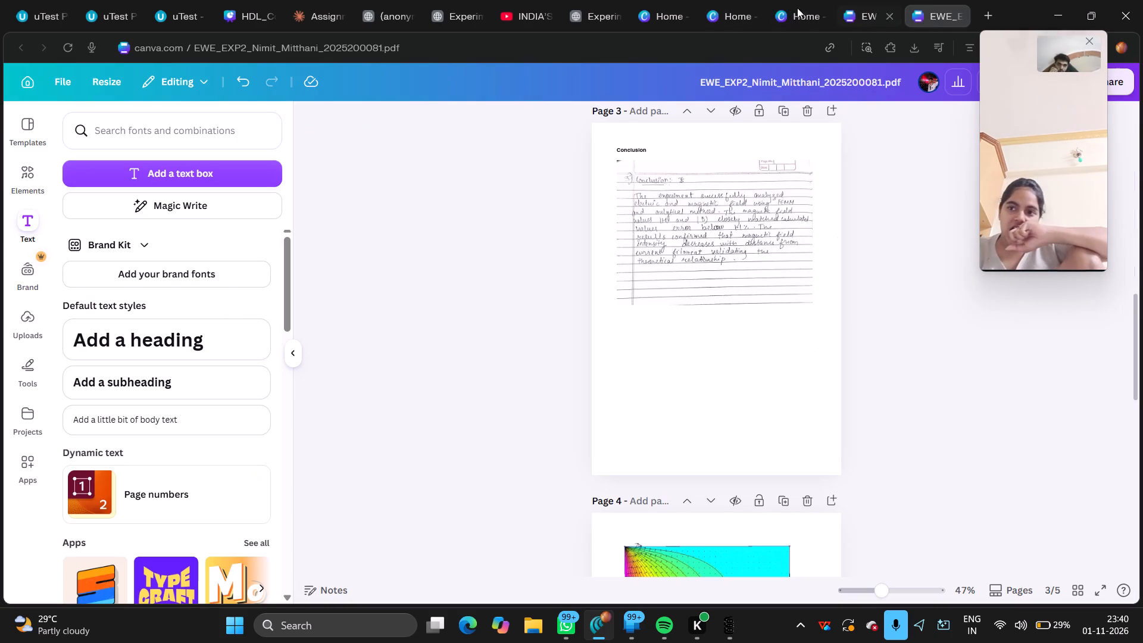
# Close the three open Canva home page tabs.
pyautogui.click(684, 9)
pyautogui.click(684, 9)
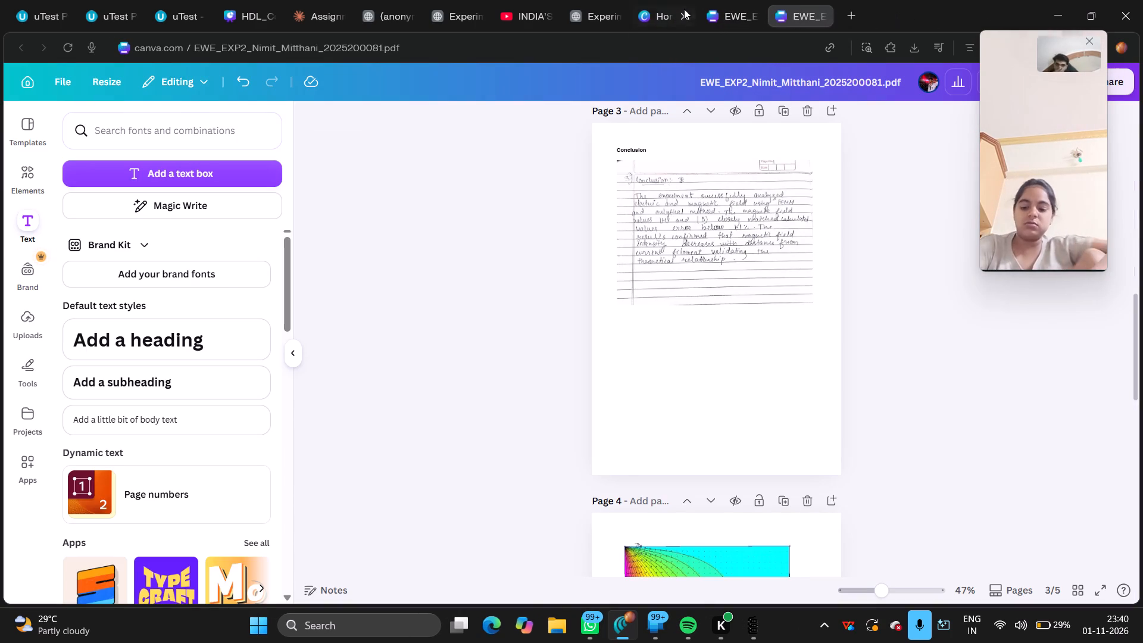
pyautogui.click(684, 9)
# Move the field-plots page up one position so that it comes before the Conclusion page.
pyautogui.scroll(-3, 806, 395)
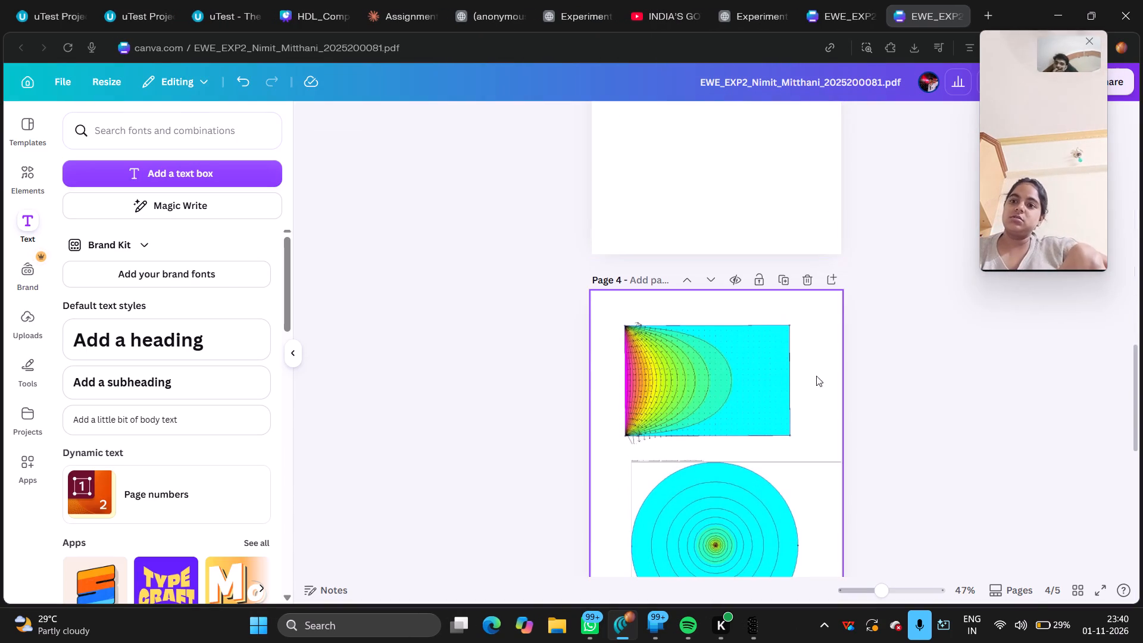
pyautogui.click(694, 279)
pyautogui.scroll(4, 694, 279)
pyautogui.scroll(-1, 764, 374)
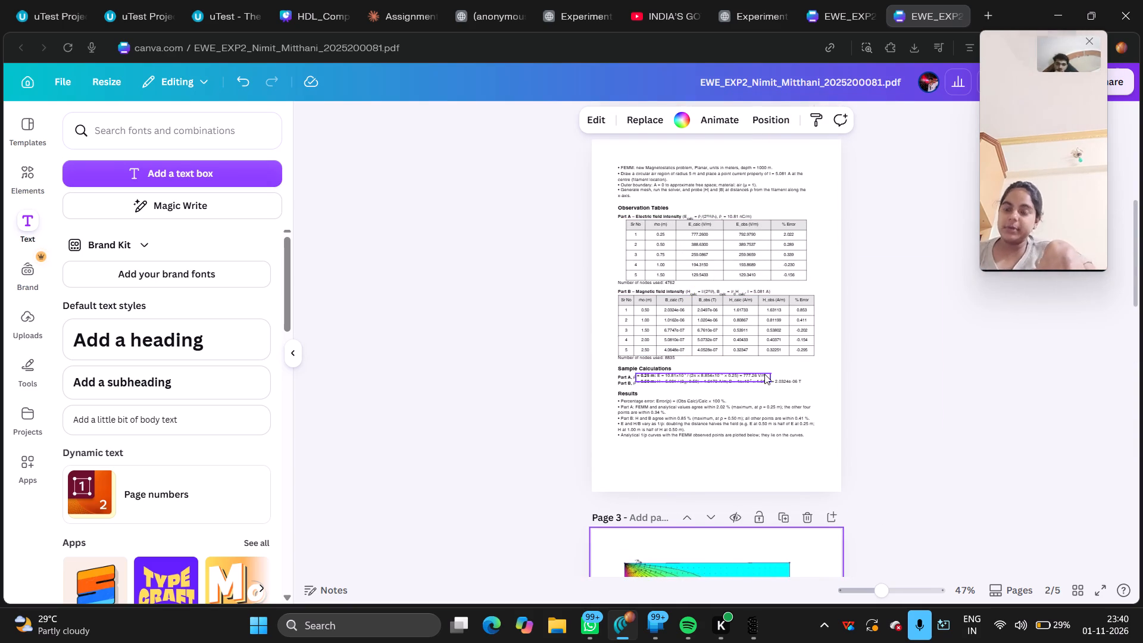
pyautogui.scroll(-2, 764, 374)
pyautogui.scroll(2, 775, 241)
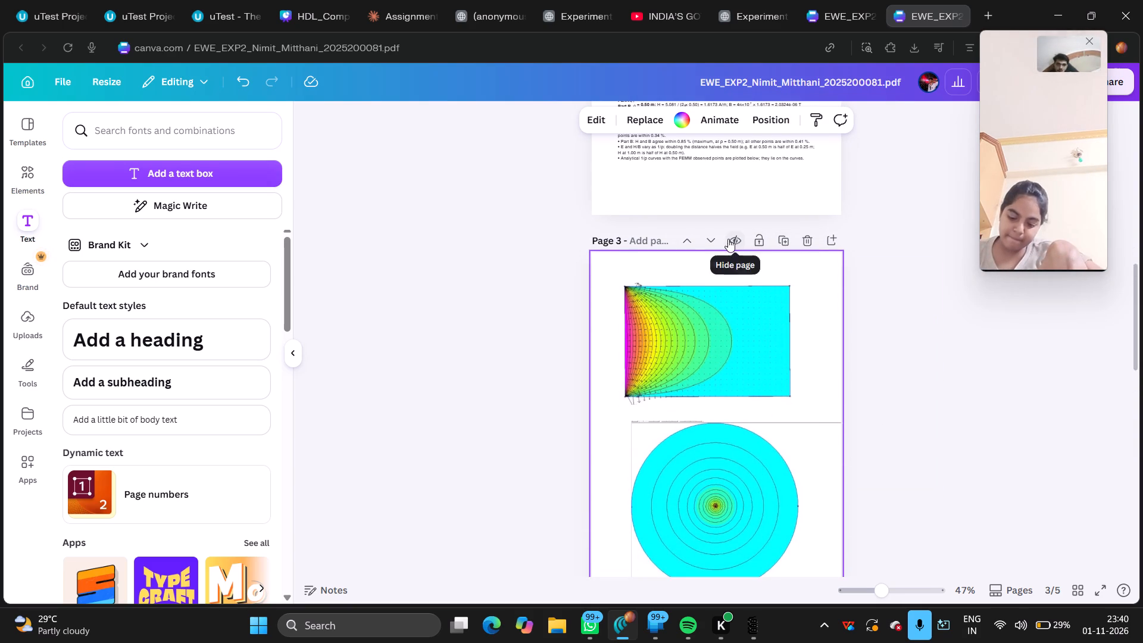
# Move the field-plots page down two positions in the page order, past the Conclusion page.
pyautogui.click(716, 235)
pyautogui.click(716, 235)
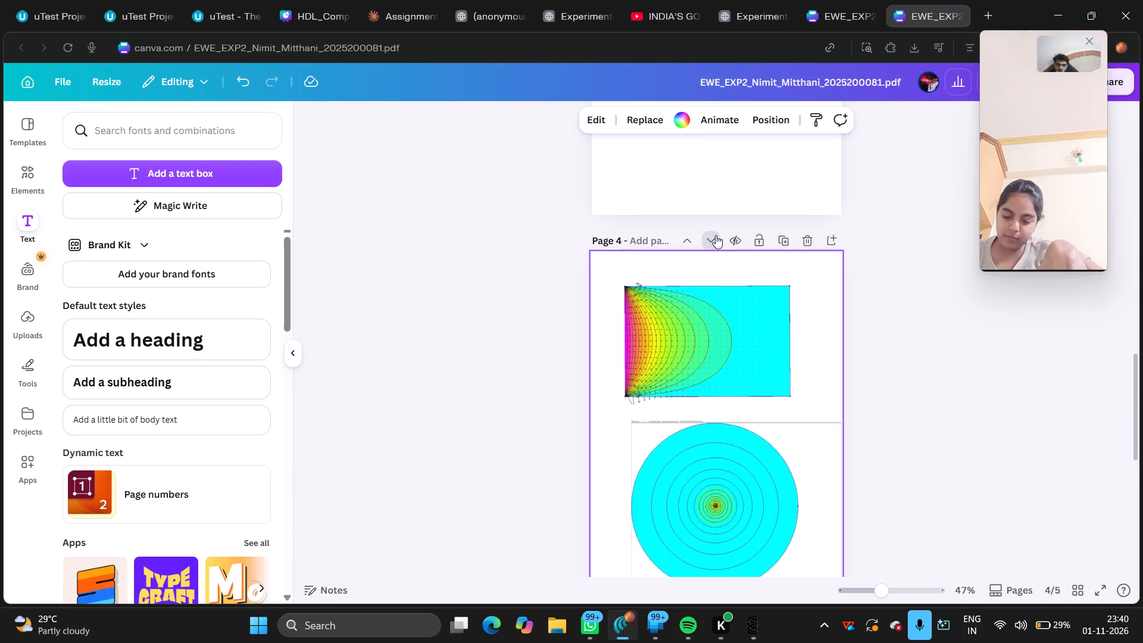
pyautogui.scroll(7, 716, 235)
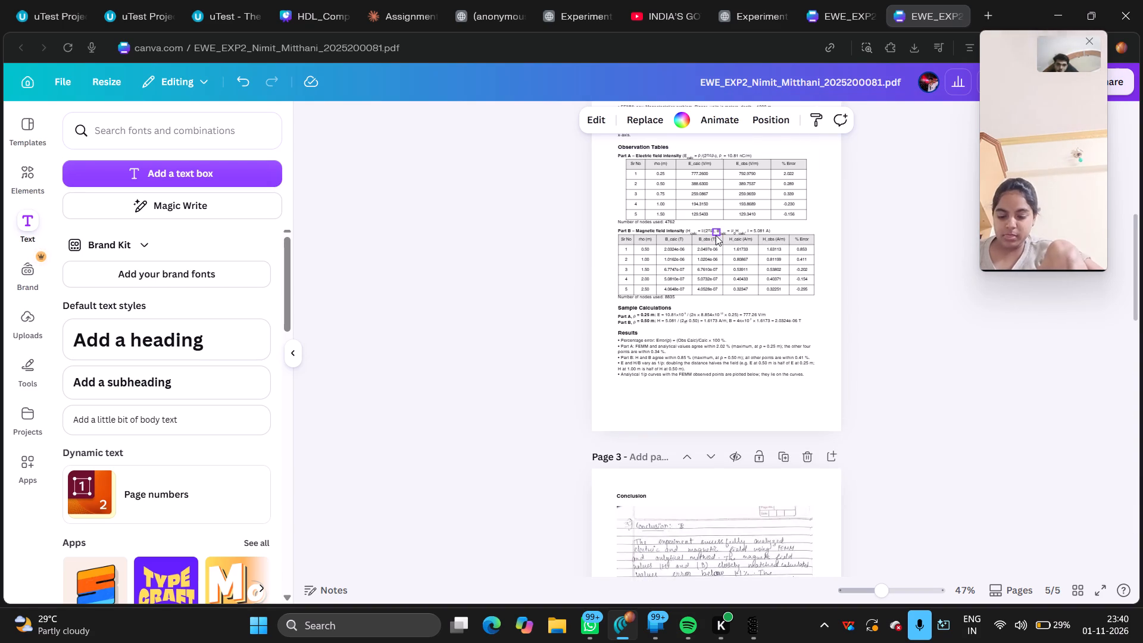
pyautogui.hscroll(1, 716, 235)
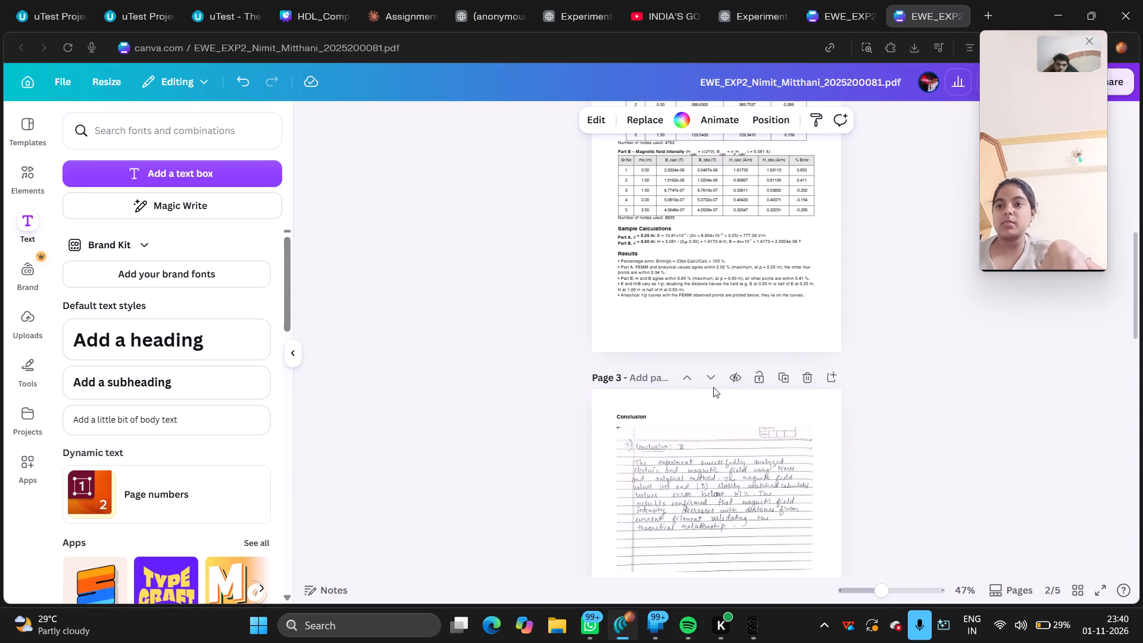
# Move the Conclusion page down one position in the page order, making it page 4.
pyautogui.click(710, 369)
pyautogui.scroll(-1, 710, 369)
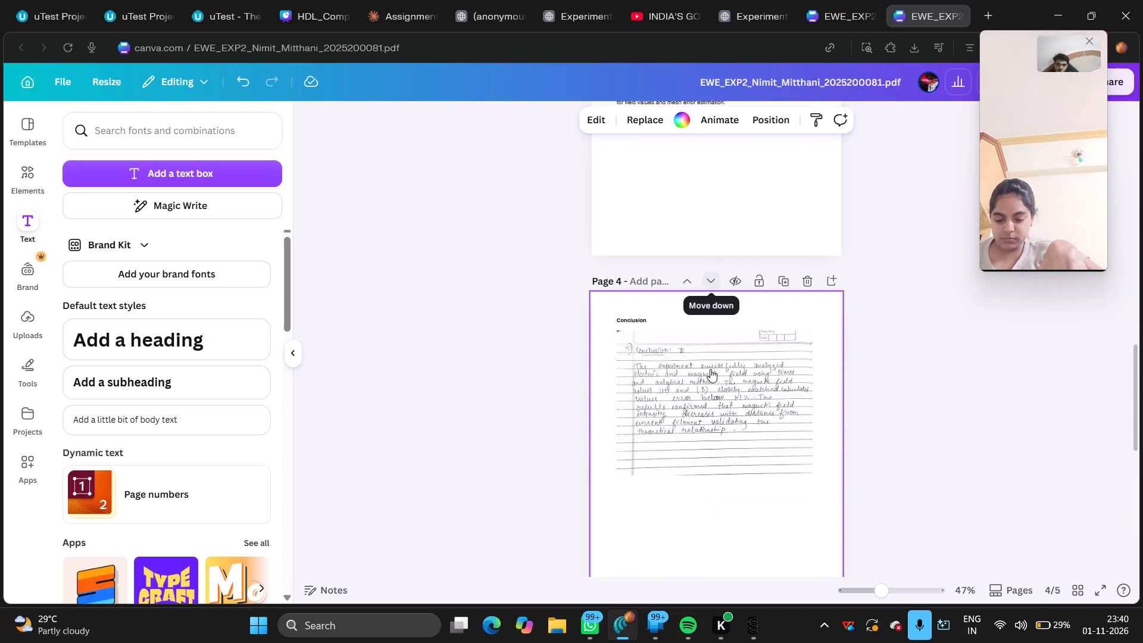
# Add two blank pages at the end of the report, after the field-plots page.
pyautogui.scroll(-4, 710, 369)
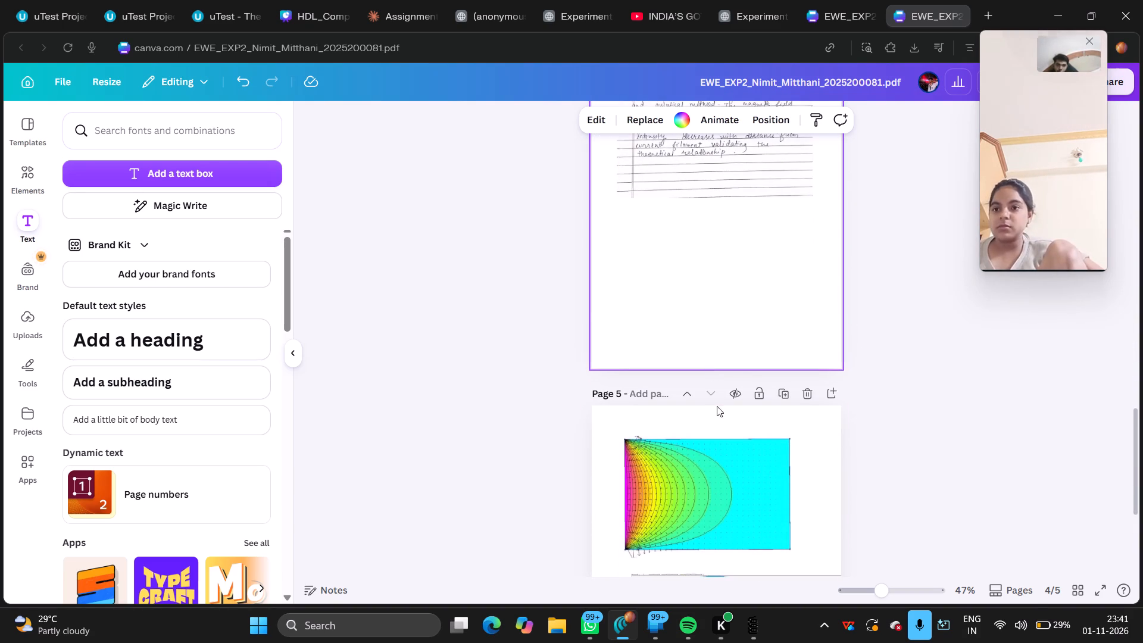
pyautogui.scroll(4, 737, 277)
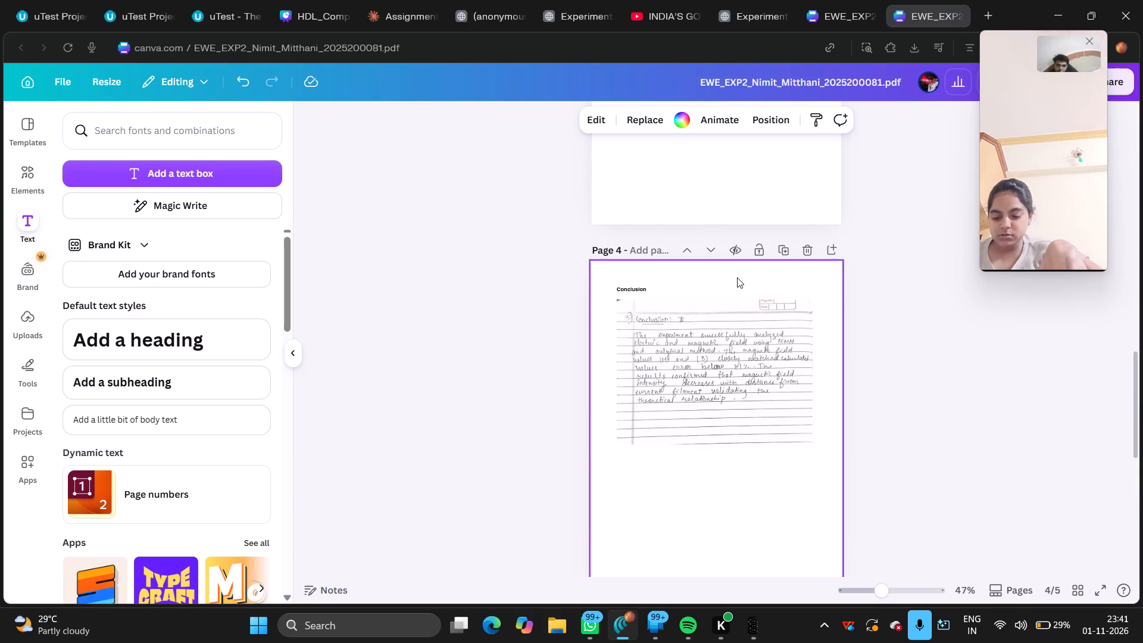
pyautogui.scroll(-4, 737, 277)
pyautogui.scroll(-6, 744, 407)
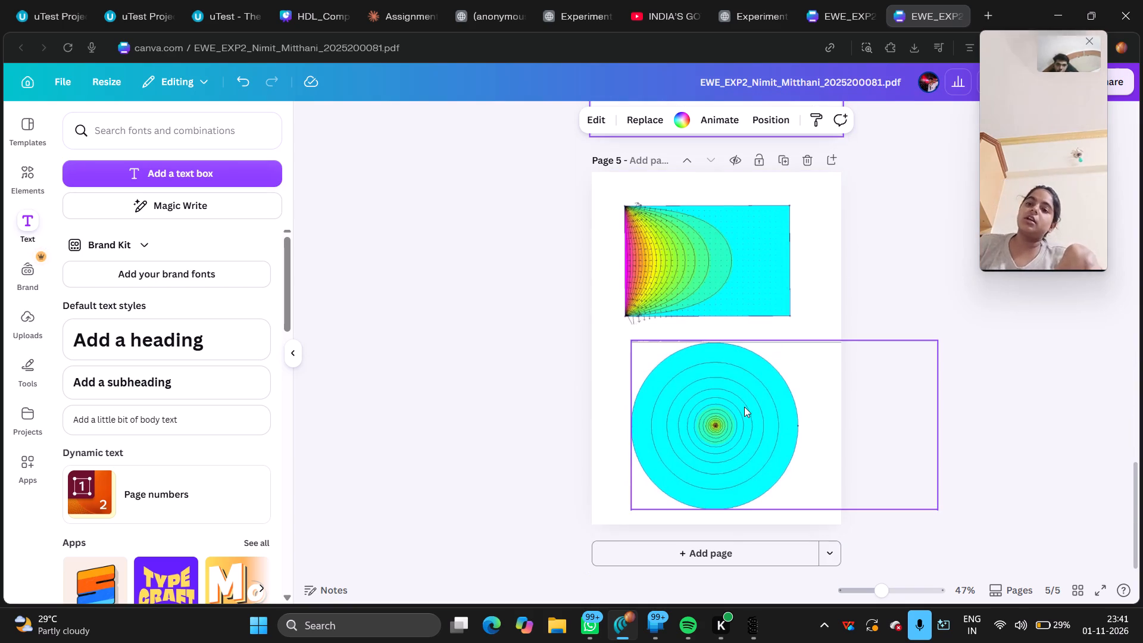
pyautogui.click(729, 561)
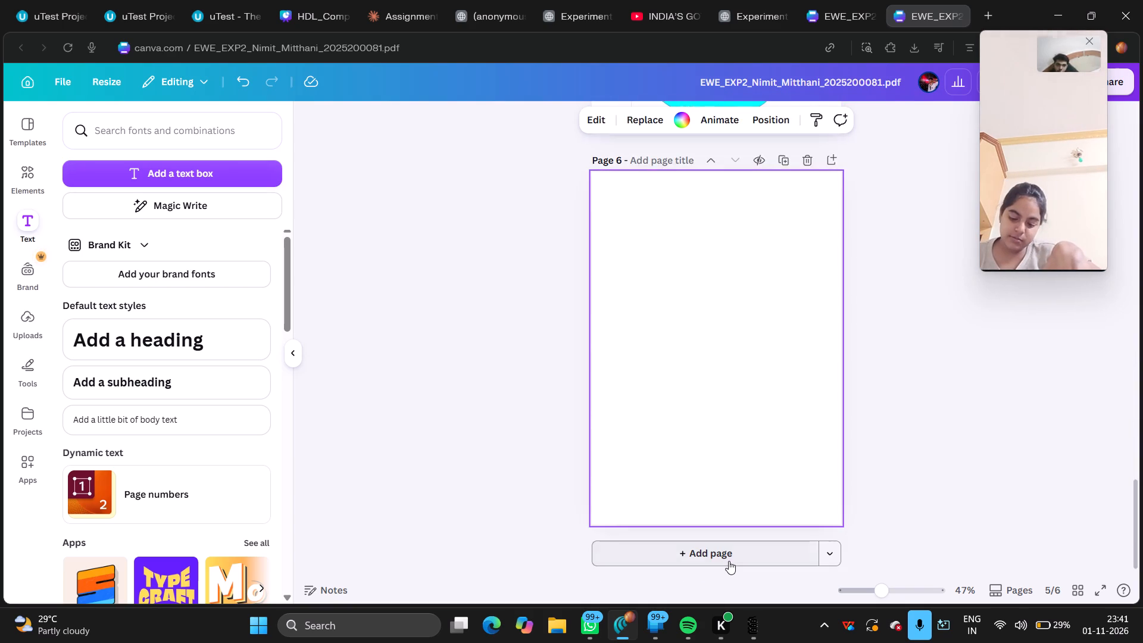
pyautogui.click(729, 561)
# Reorder the last pages so that both blank pages come before the field-plots page, which becomes page 7.
pyautogui.scroll(4, 773, 374)
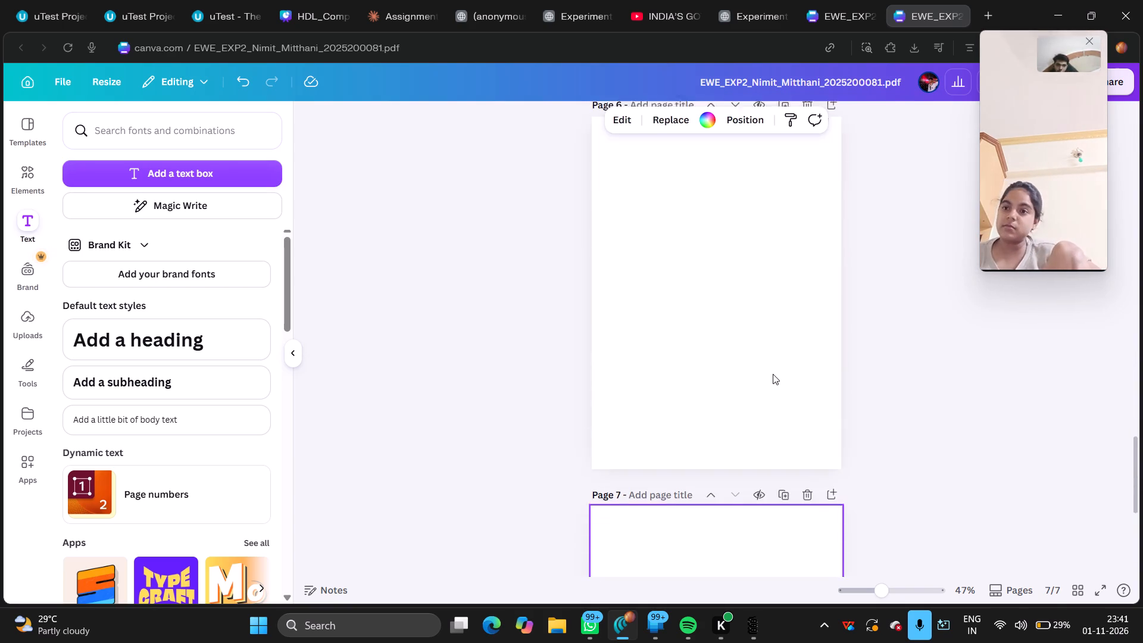
pyautogui.scroll(1, 773, 374)
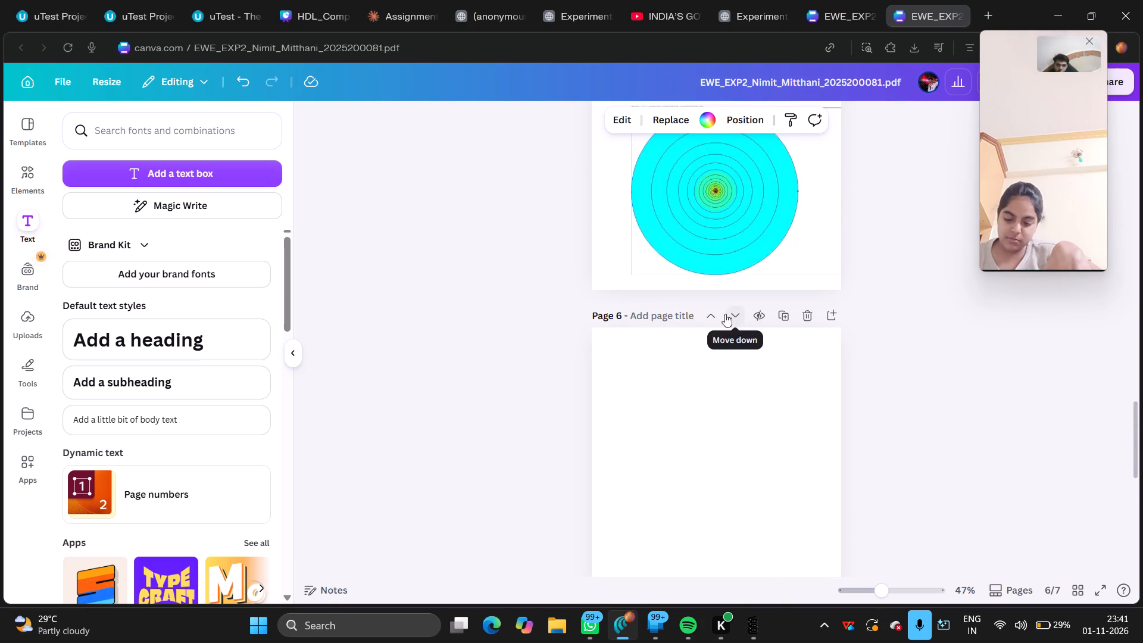
pyautogui.click(716, 317)
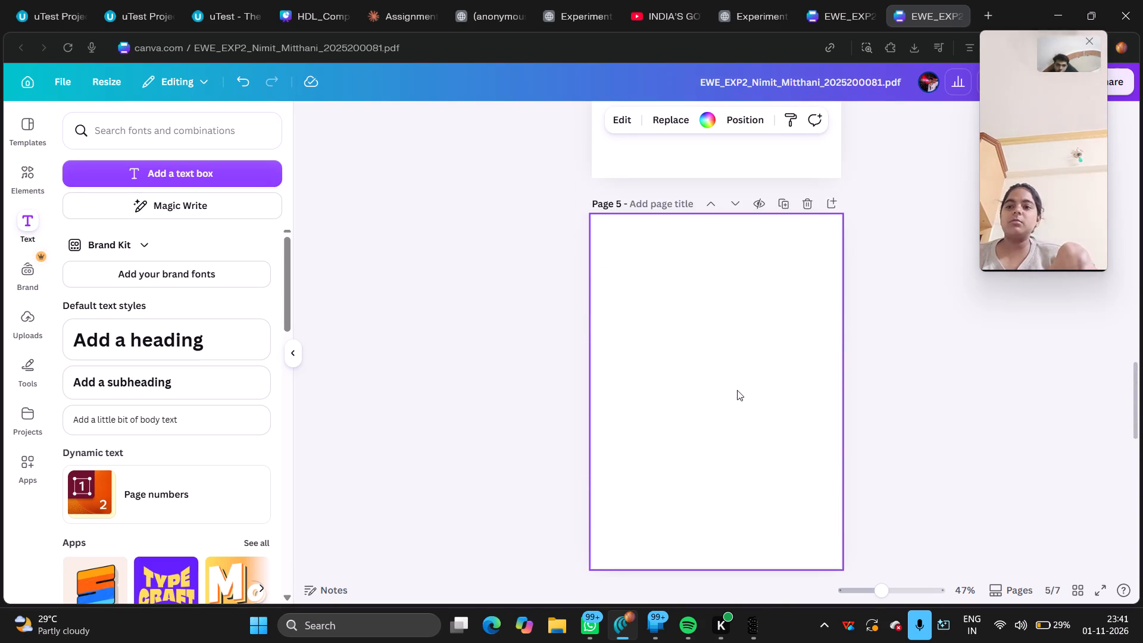
pyautogui.scroll(-5, 749, 450)
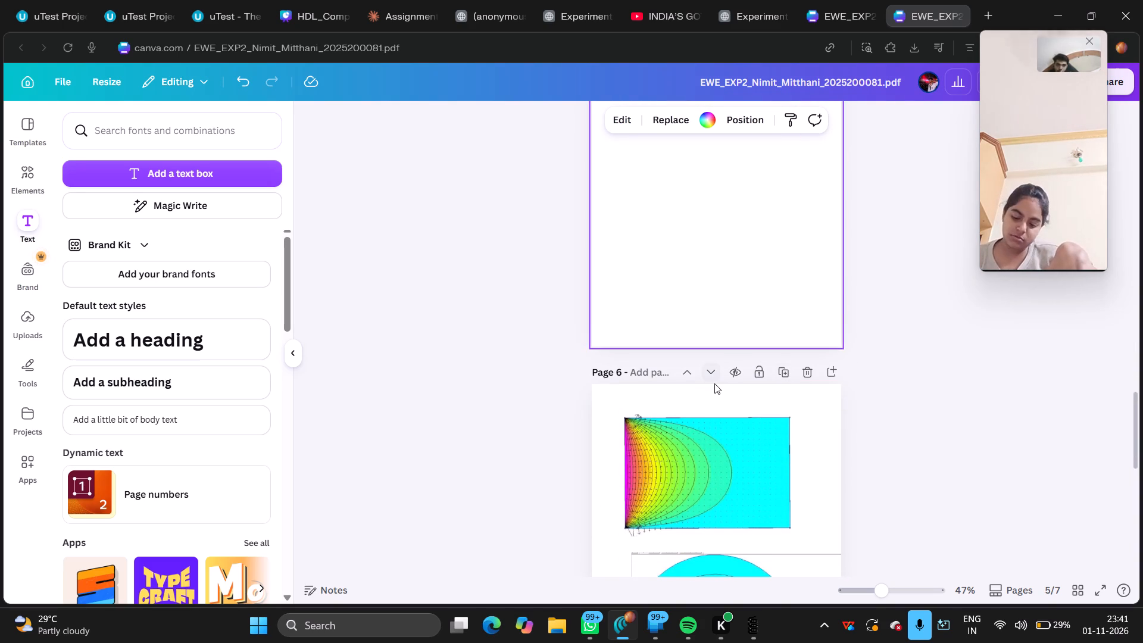
pyautogui.click(714, 383)
pyautogui.click(713, 376)
# Paste the copied handwritten percentage-error calculations image onto blank page 5, directly after the Conclusion page.
pyautogui.scroll(1, 713, 376)
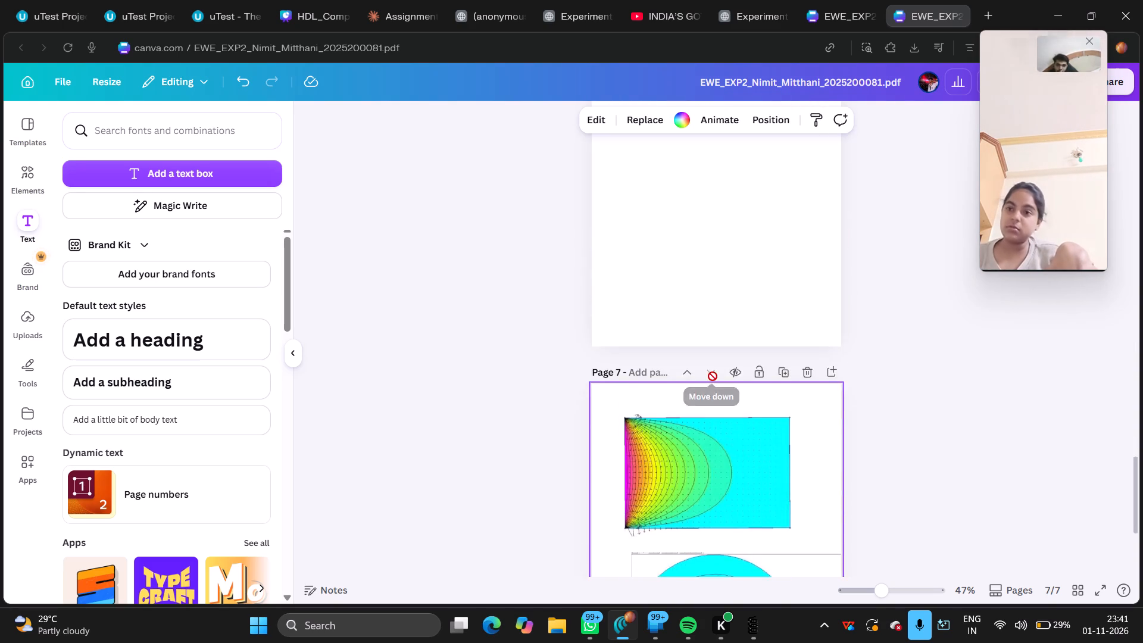
pyautogui.scroll(4, 713, 376)
pyautogui.scroll(4, 695, 443)
pyautogui.scroll(6, 768, 281)
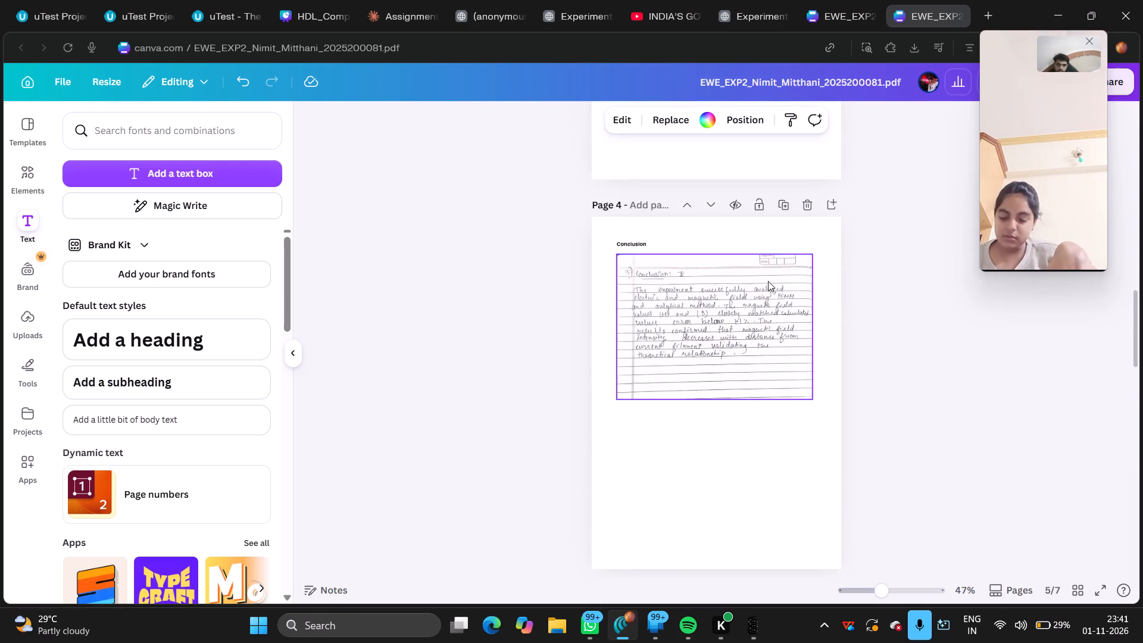
pyautogui.scroll(1, 768, 281)
pyautogui.scroll(-7, 768, 281)
pyautogui.hscroll(1, 768, 281)
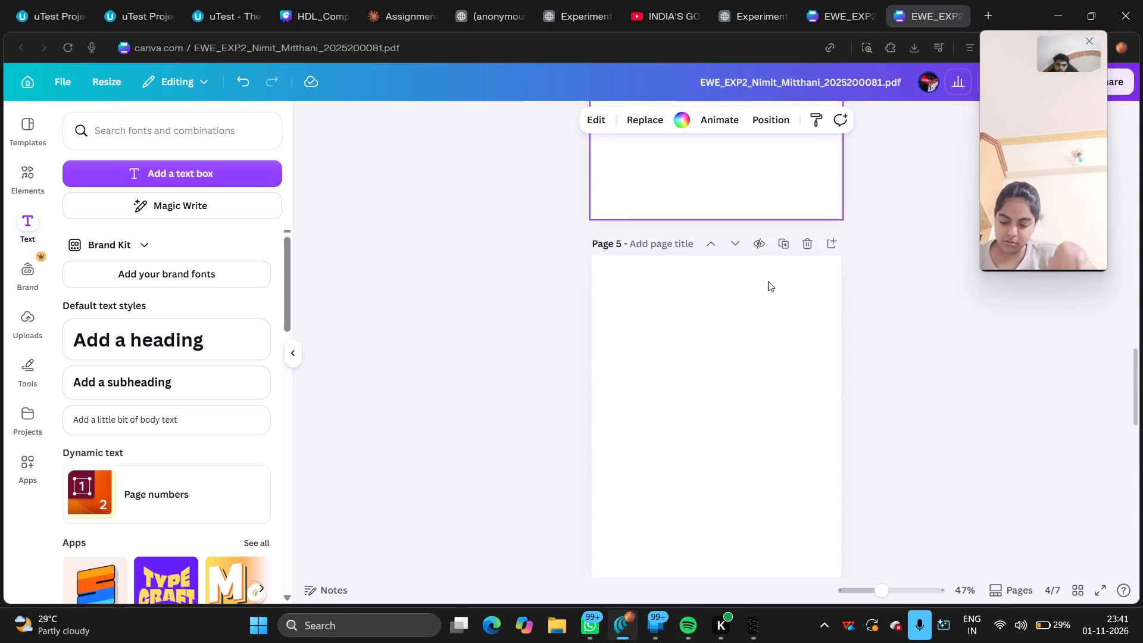
pyautogui.hscroll(1, 768, 281)
pyautogui.moveTo(768, 281); pyautogui.dragTo(695, 349)
pyautogui.scroll(5, 695, 349)
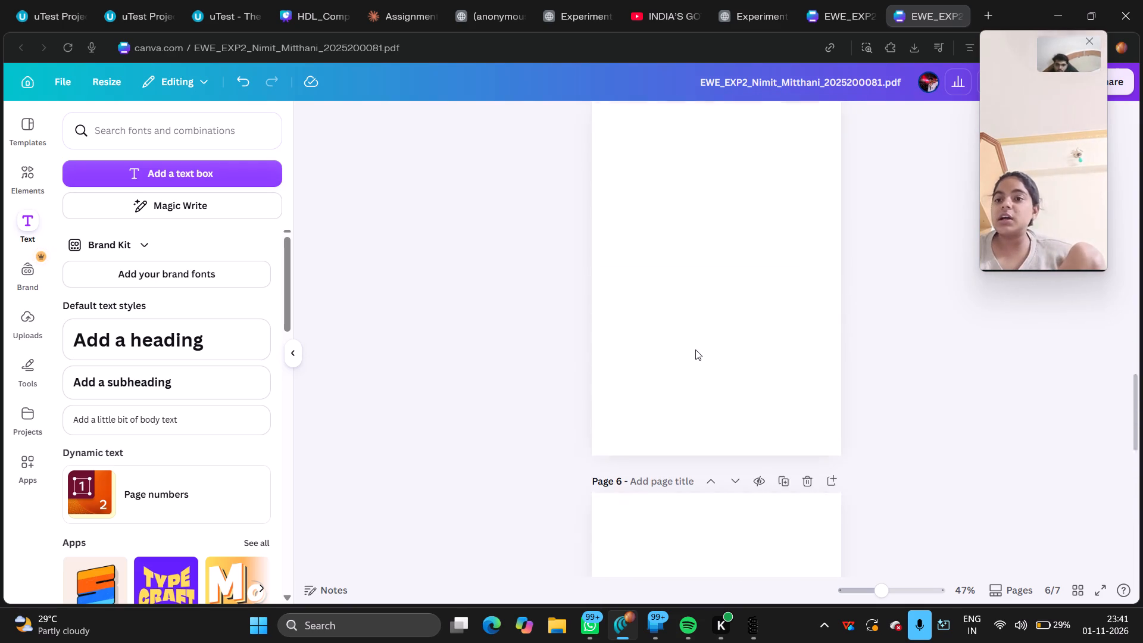
pyautogui.scroll(2, 695, 349)
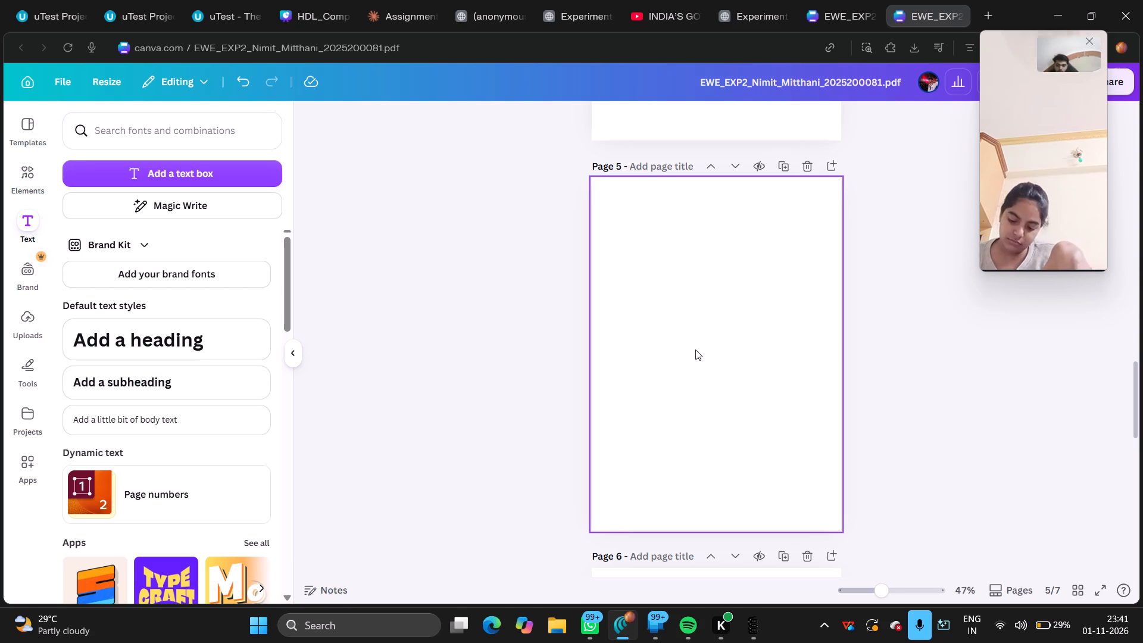
pyautogui.hotkey('ctrl', 'v')
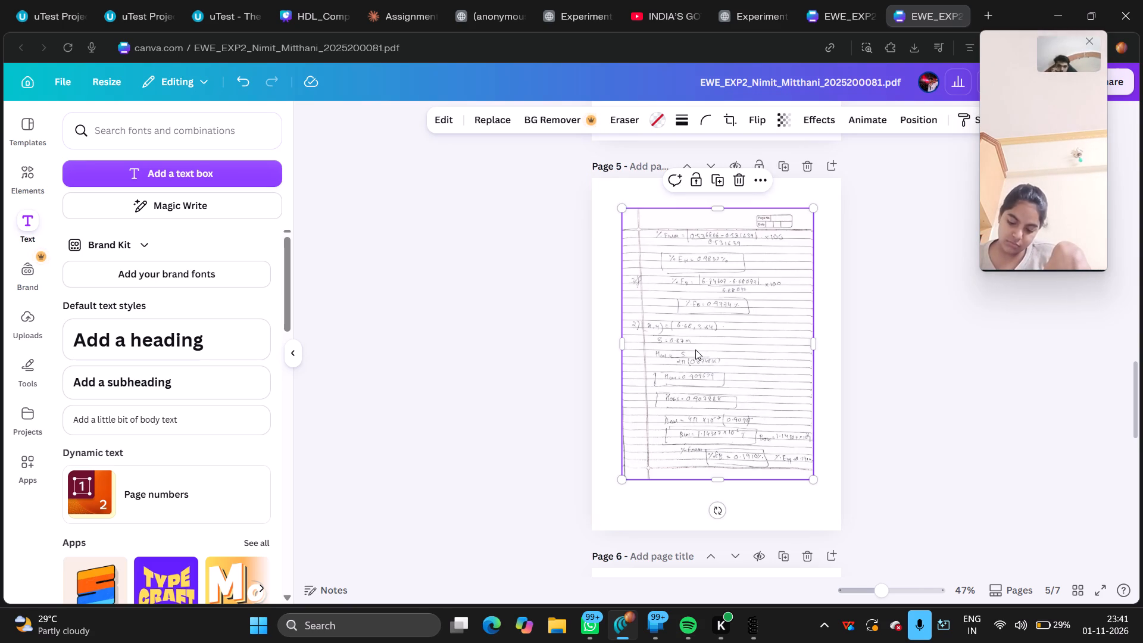
# Copy the handwritten calculations image from page 6 of the first report and paste it onto blank page 6 of the other report.
pyautogui.scroll(-5, 694, 404)
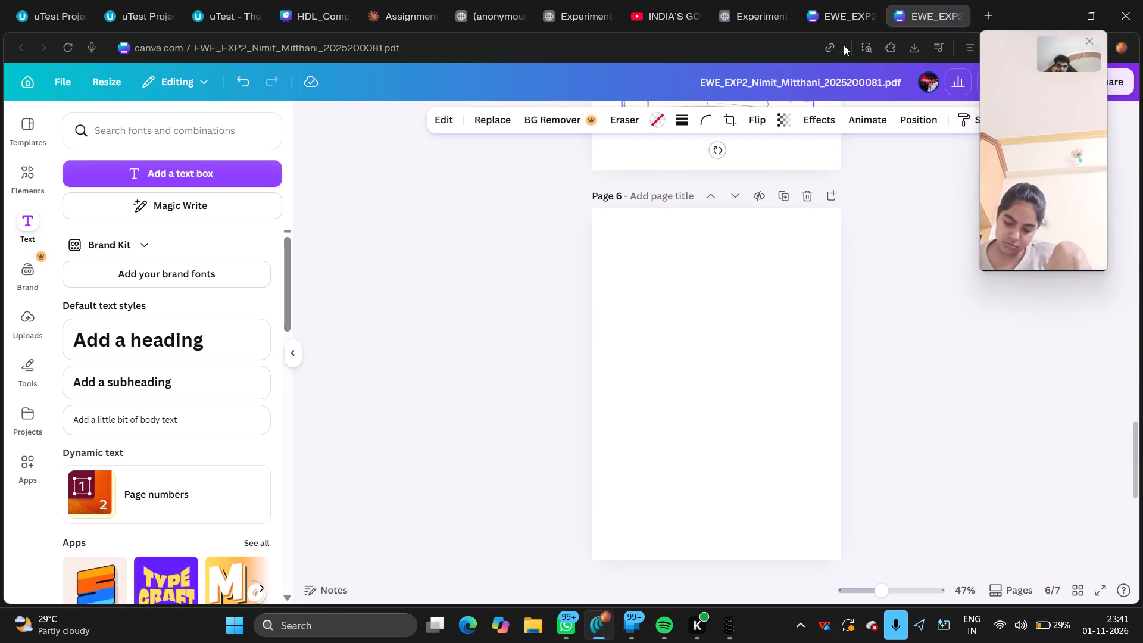
pyautogui.click(836, 2)
pyautogui.scroll(-4, 604, 235)
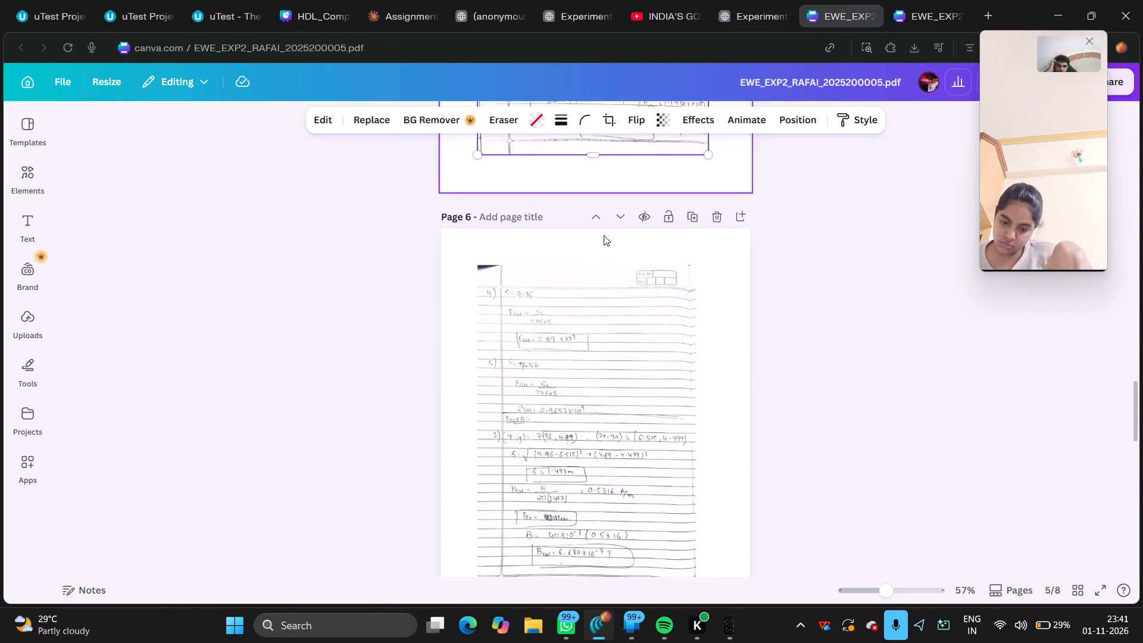
pyautogui.scroll(-1, 604, 235)
pyautogui.click(604, 235)
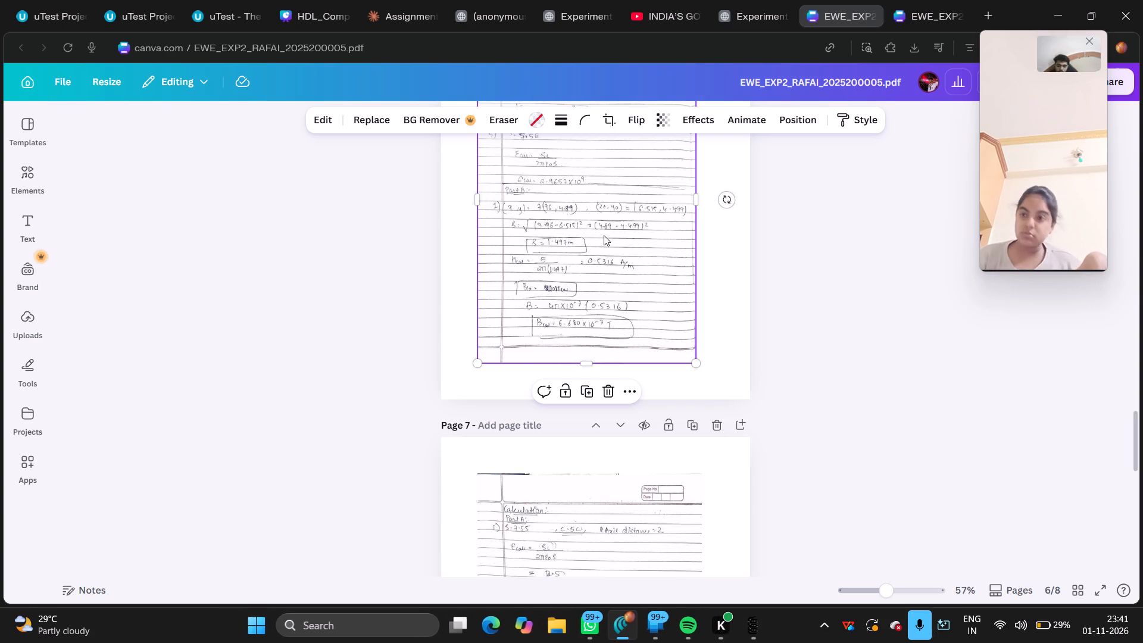
pyautogui.hotkey('ctrl', 'c')
pyautogui.click(604, 235)
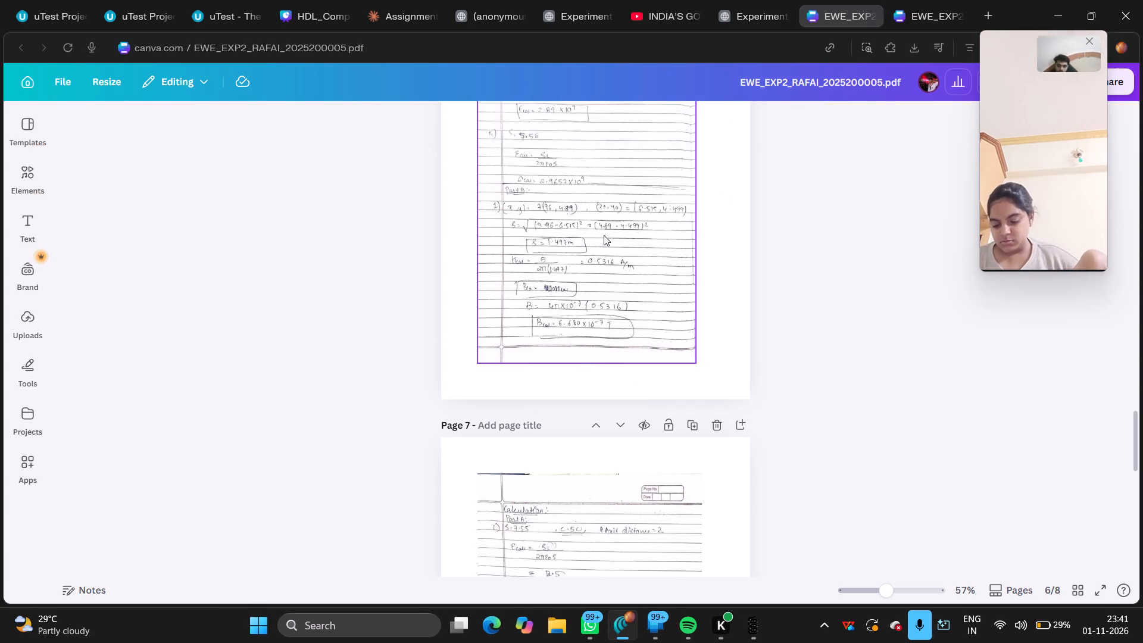
pyautogui.hotkey('ctrl', 'c')
pyautogui.click(916, 10)
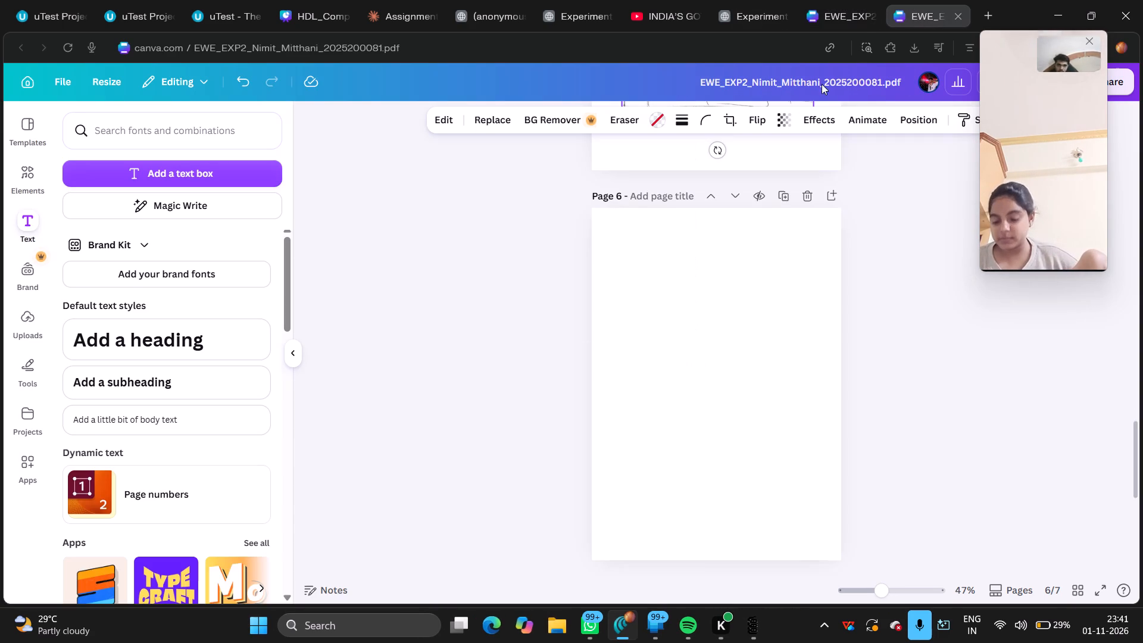
pyautogui.click(667, 378)
pyautogui.hotkey('ctrl', 'v')
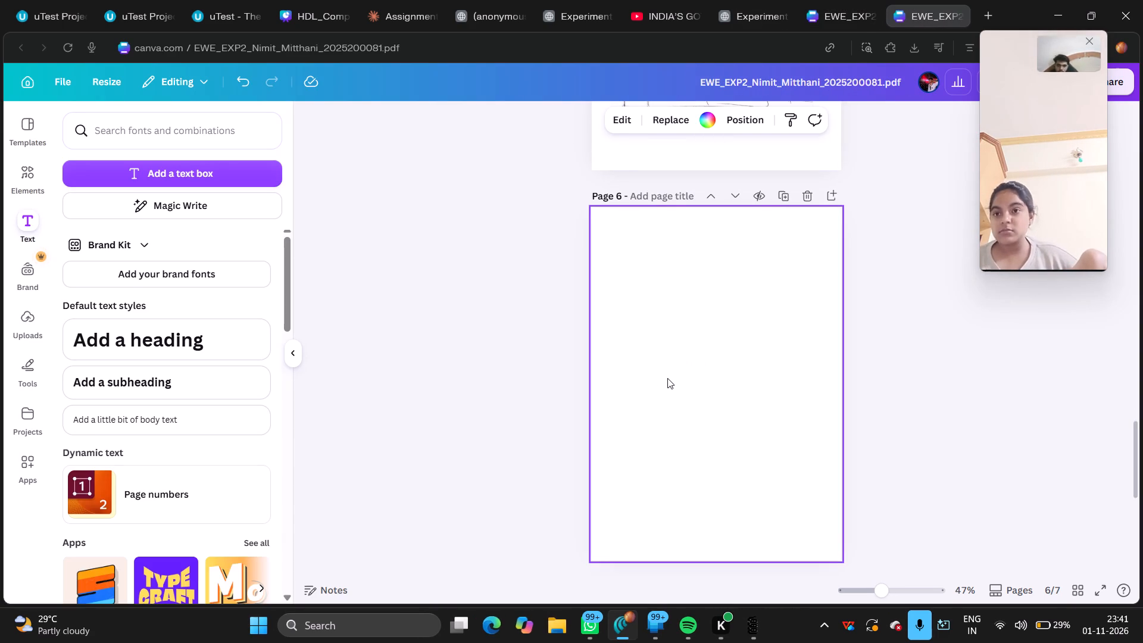
pyautogui.click(969, 316)
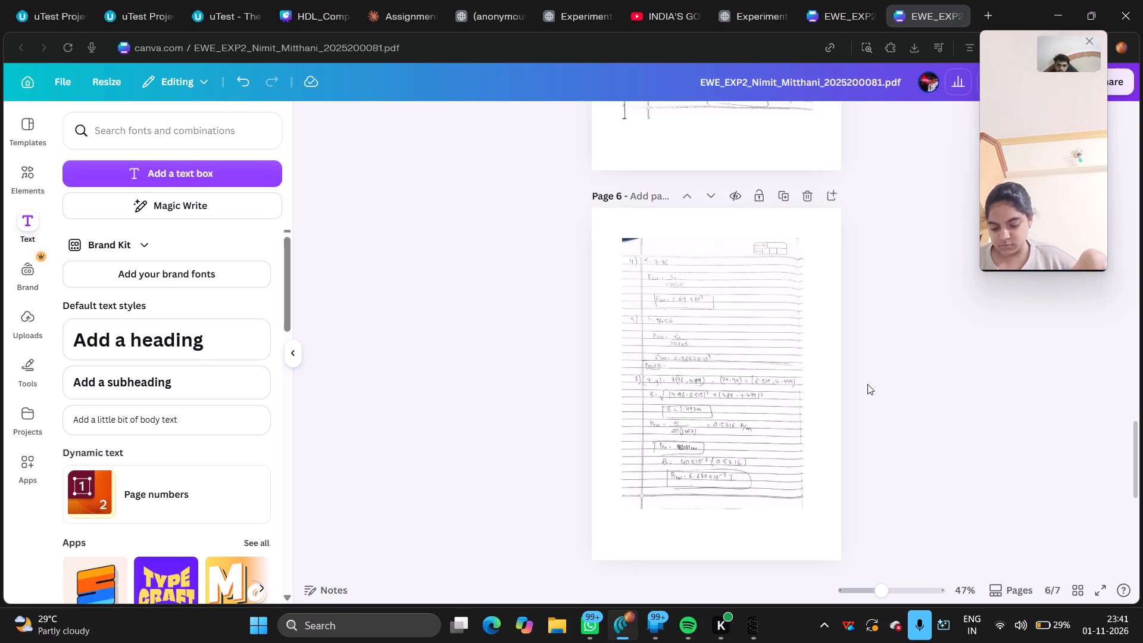
# Add another blank page at the end and move it up one position, before the field-plots page.
pyautogui.scroll(-6, 867, 384)
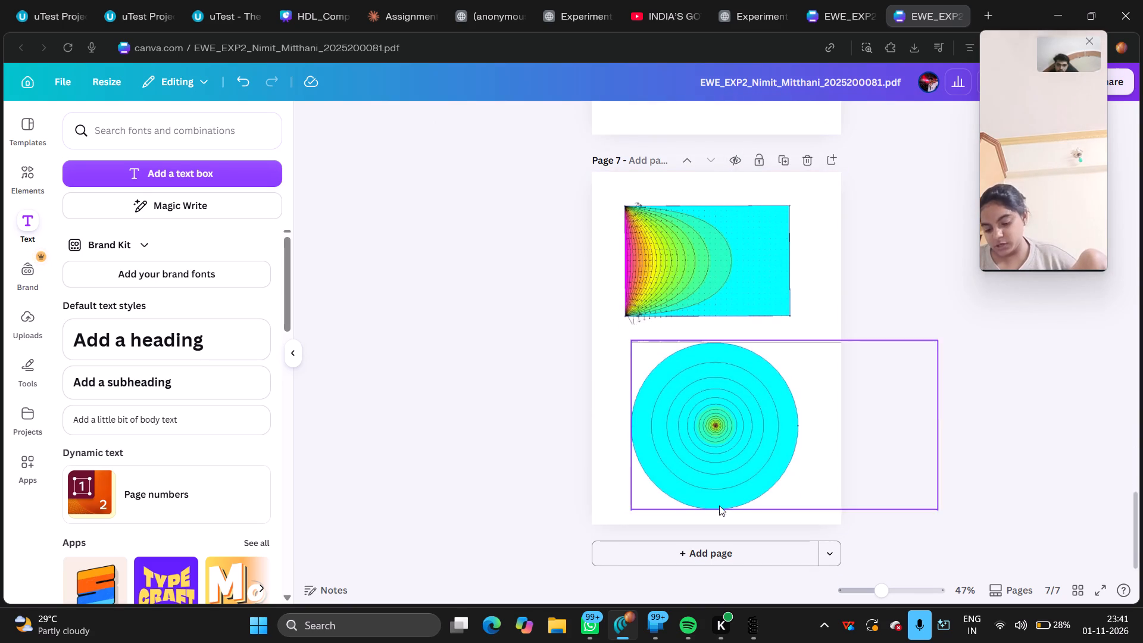
pyautogui.click(707, 545)
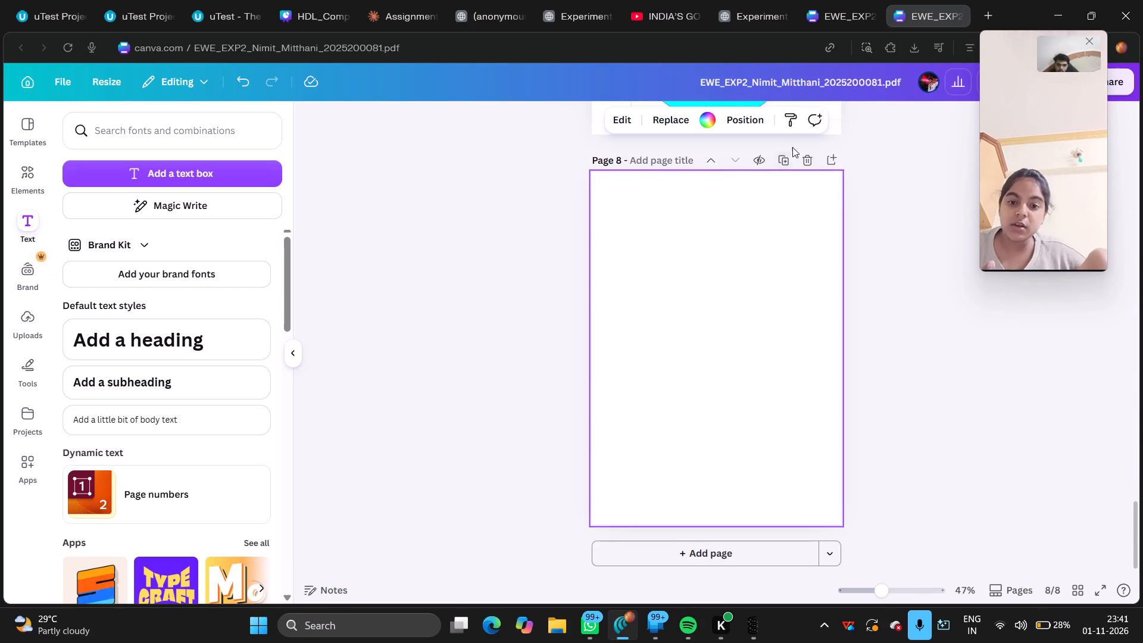
pyautogui.click(716, 158)
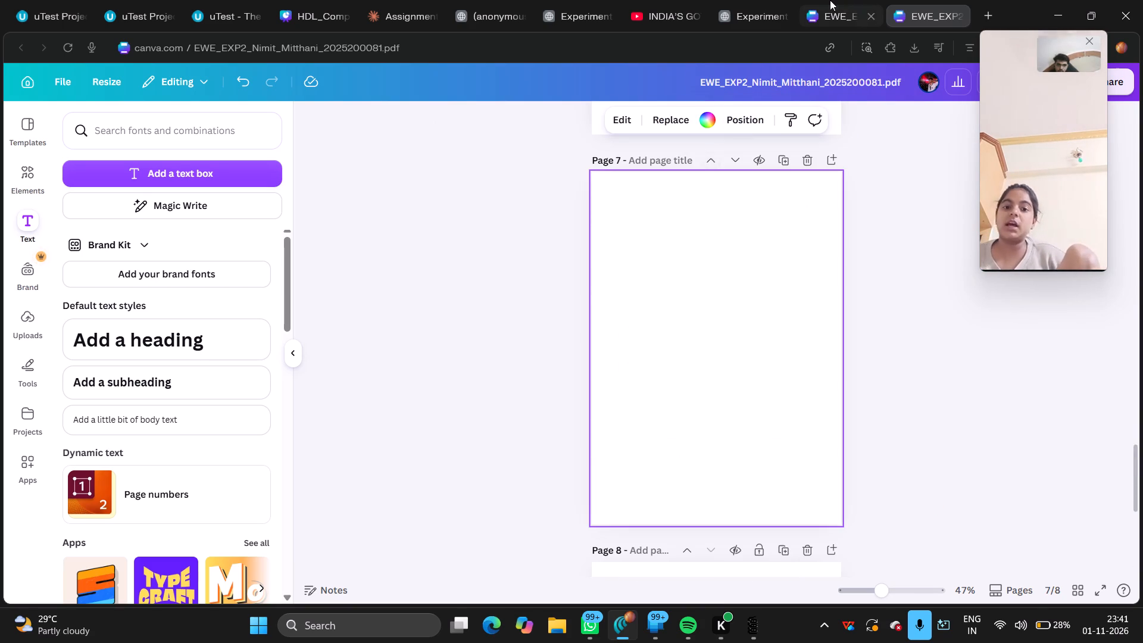
# Copy the handwritten Part A calculation image from page 7 of the first report for the new blank page 7.
pyautogui.click(836, 0)
pyautogui.scroll(-3, 602, 359)
pyautogui.click(602, 359)
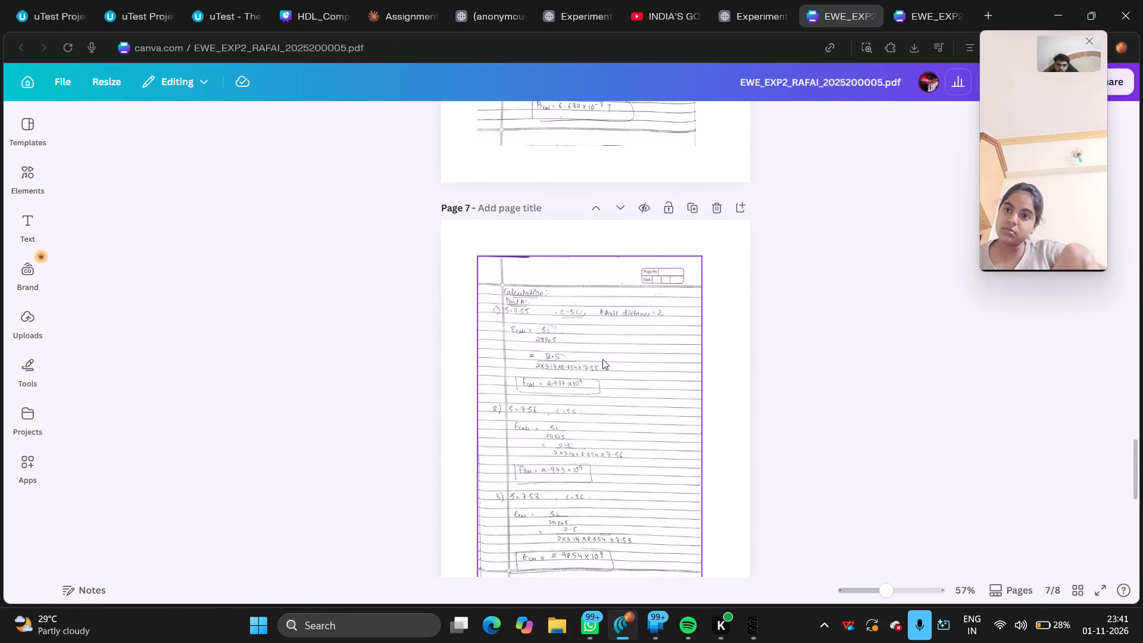
pyautogui.hotkey('ctrl', 'c')
pyautogui.hotkey('ctrl', 'c')
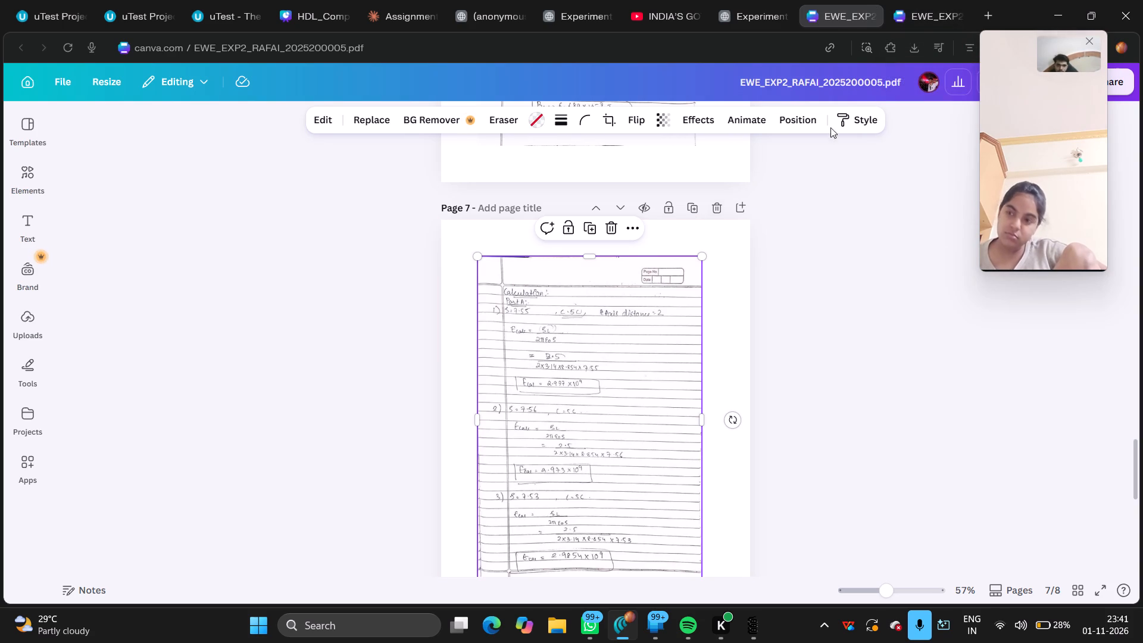
# Paste the copied handwritten Part A calculation image onto blank page 7 of the other report, before the field-plots page.
pyautogui.click(919, 25)
pyautogui.hotkey('ctrl', 'v')
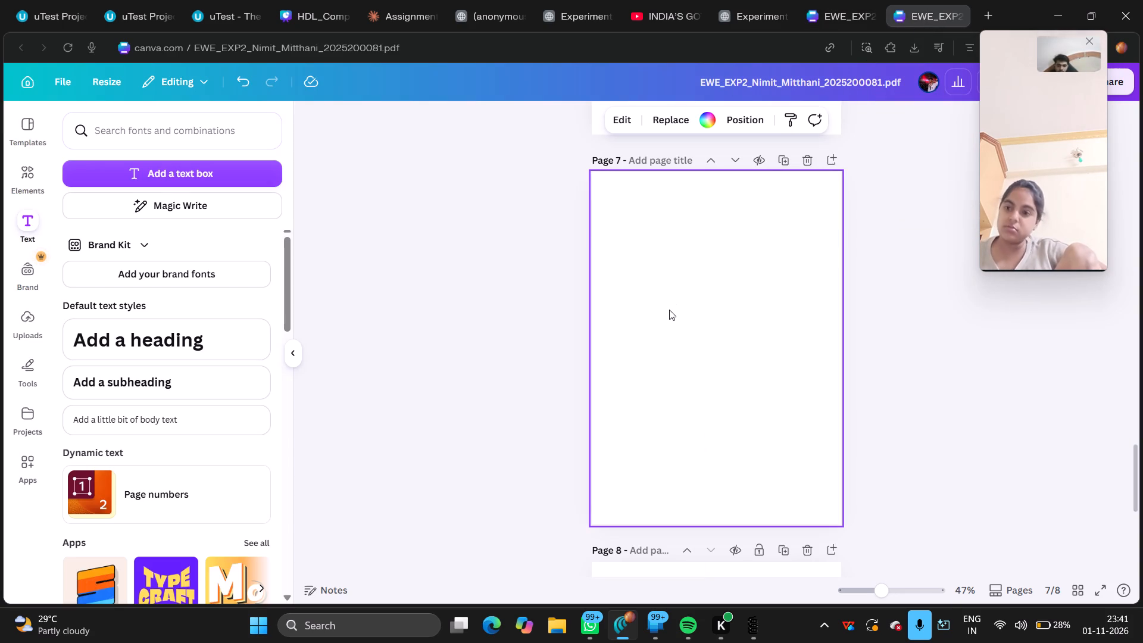
pyautogui.scroll(-7, 679, 363)
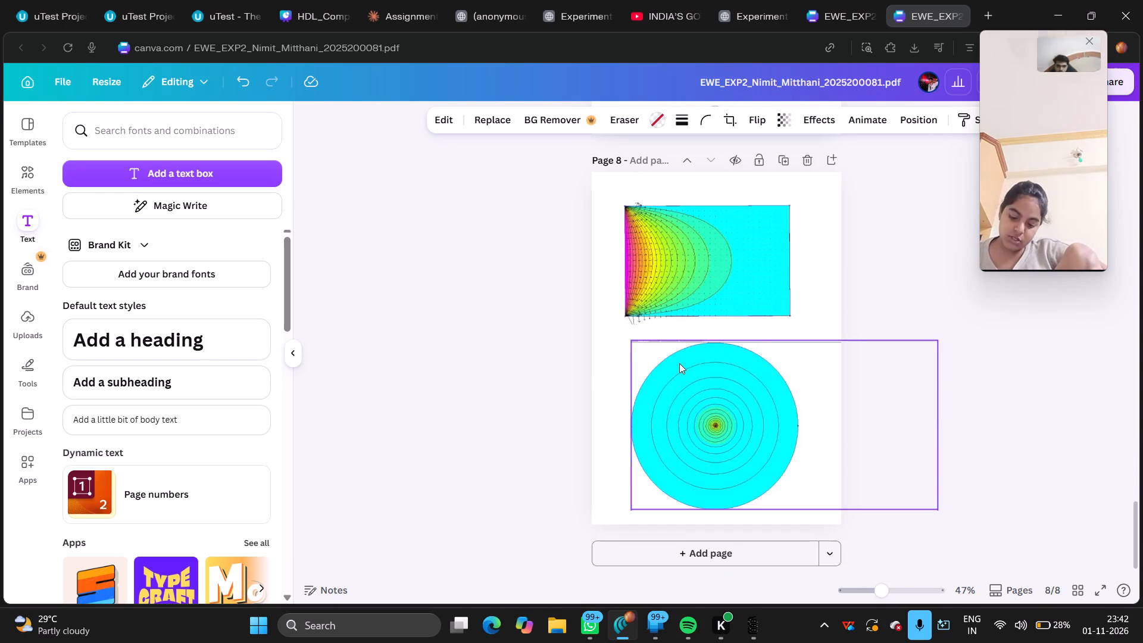
pyautogui.click(906, 249)
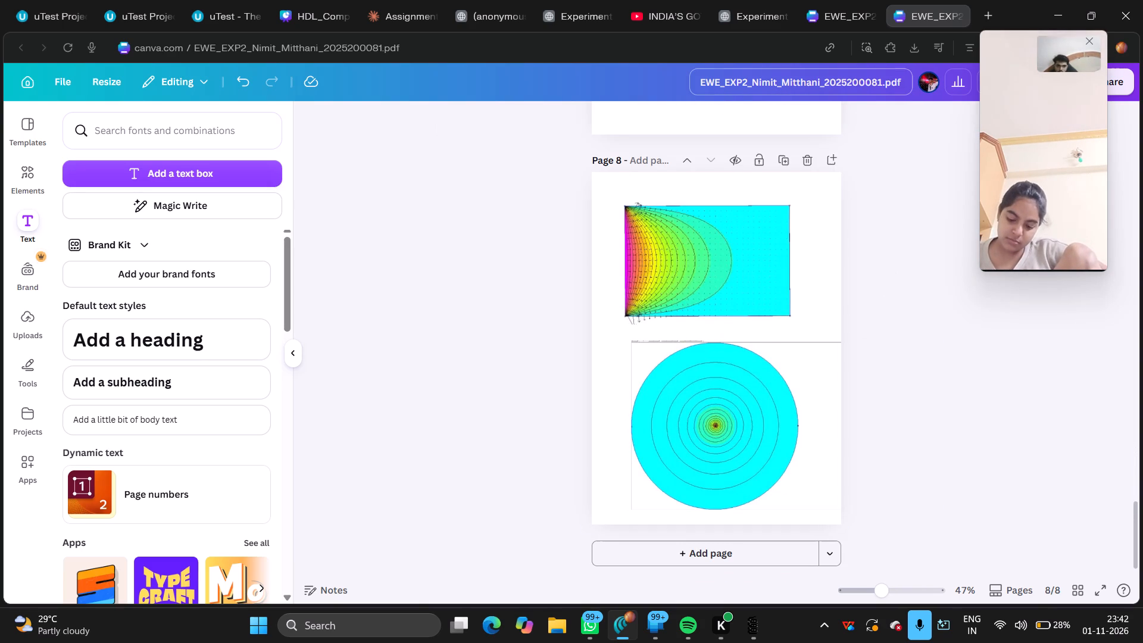
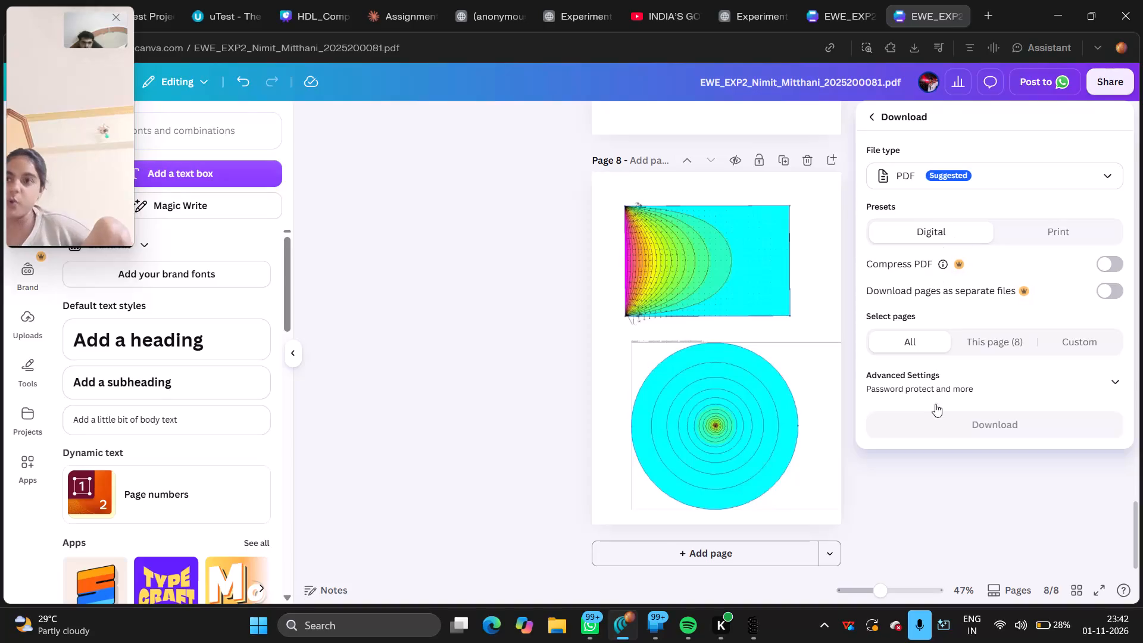
# Download all pages of the completed EWE_EXP2 report as a PDF with the Digital preset.
pyautogui.click(941, 416)
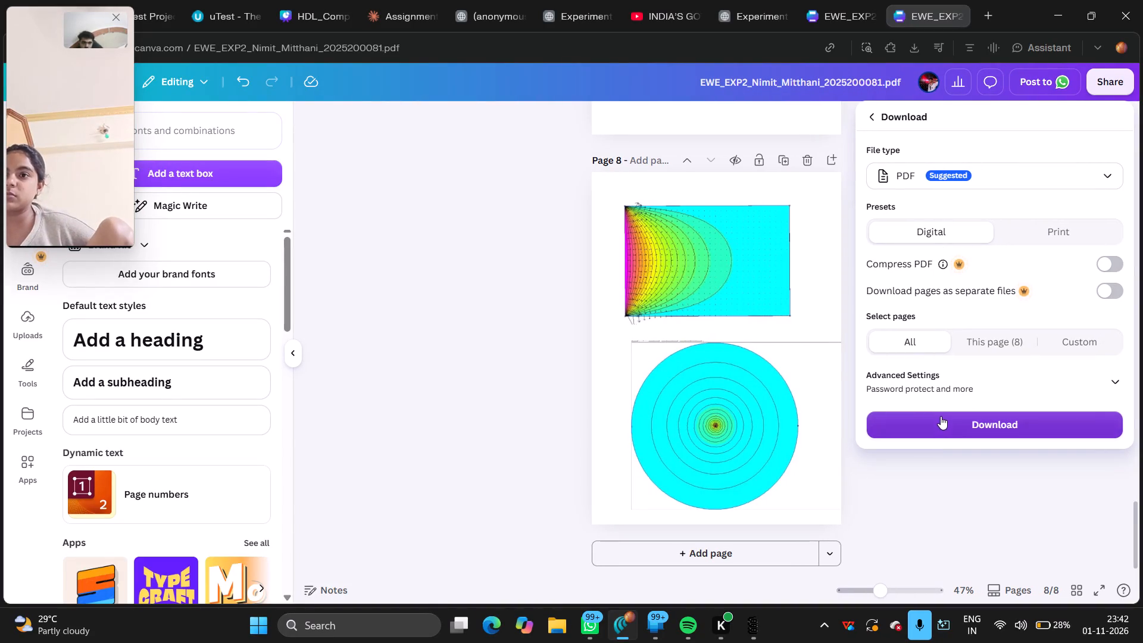
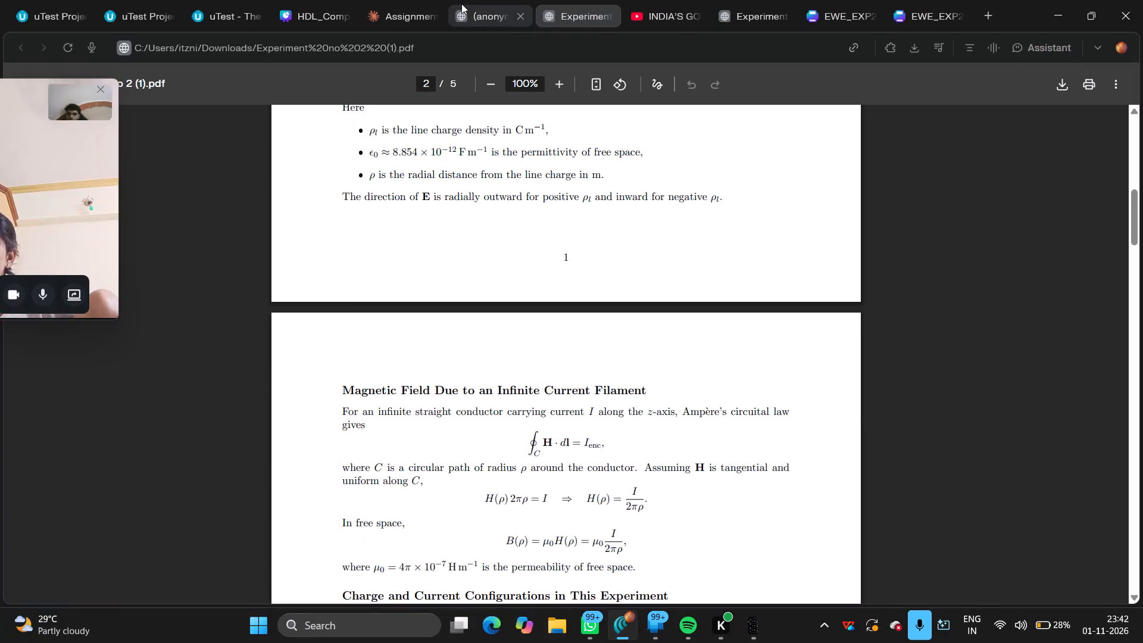
# Open the Exp 2 Submission Link assignment in the Moodle Electromagnetic Wave Engineering course and start adding a submission.
pyautogui.click(469, 4)
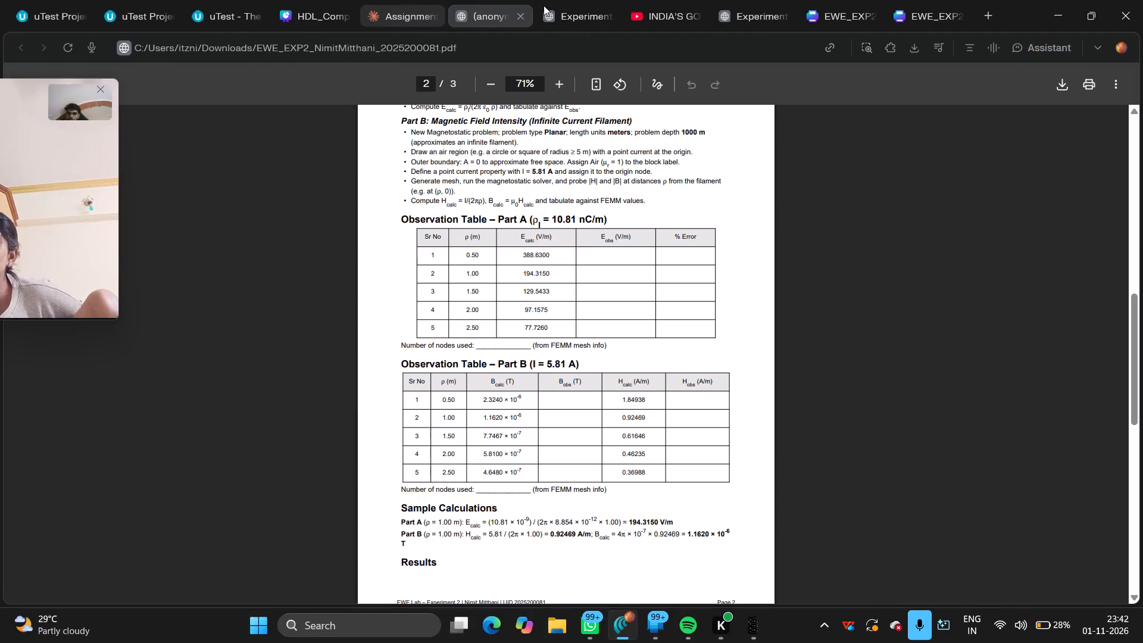
pyautogui.click(732, 10)
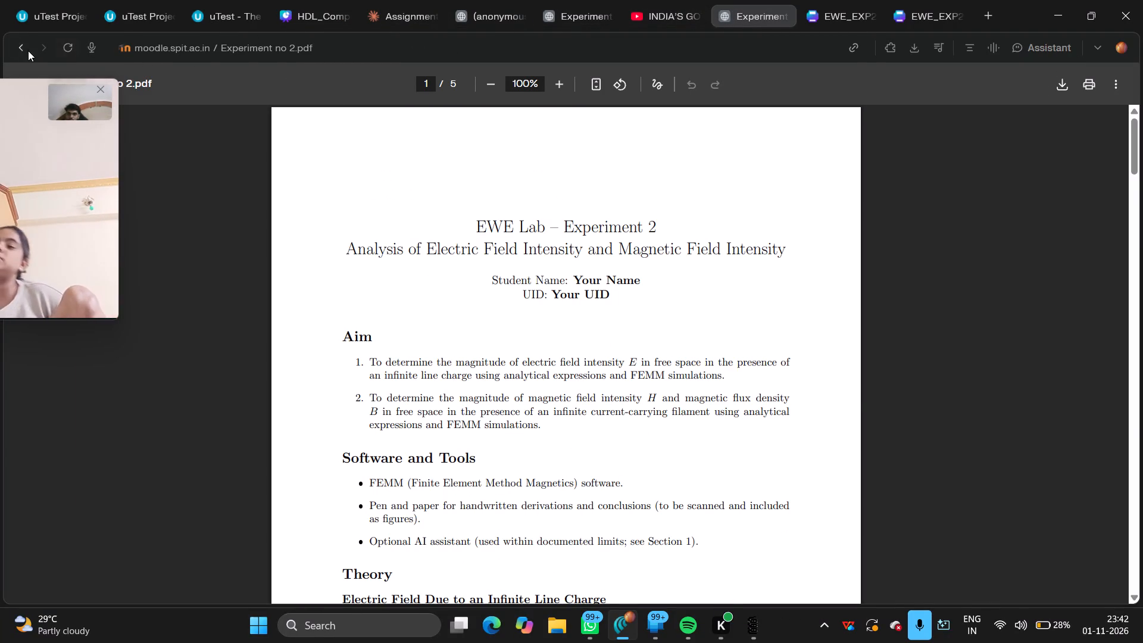
pyautogui.click(24, 49)
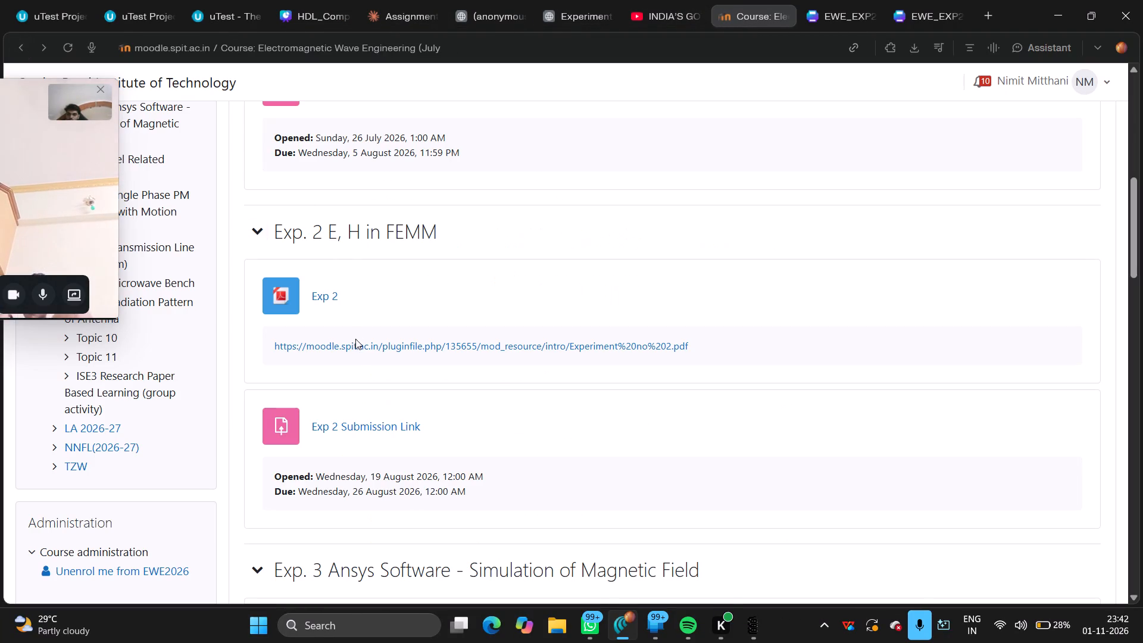
pyautogui.click(335, 412)
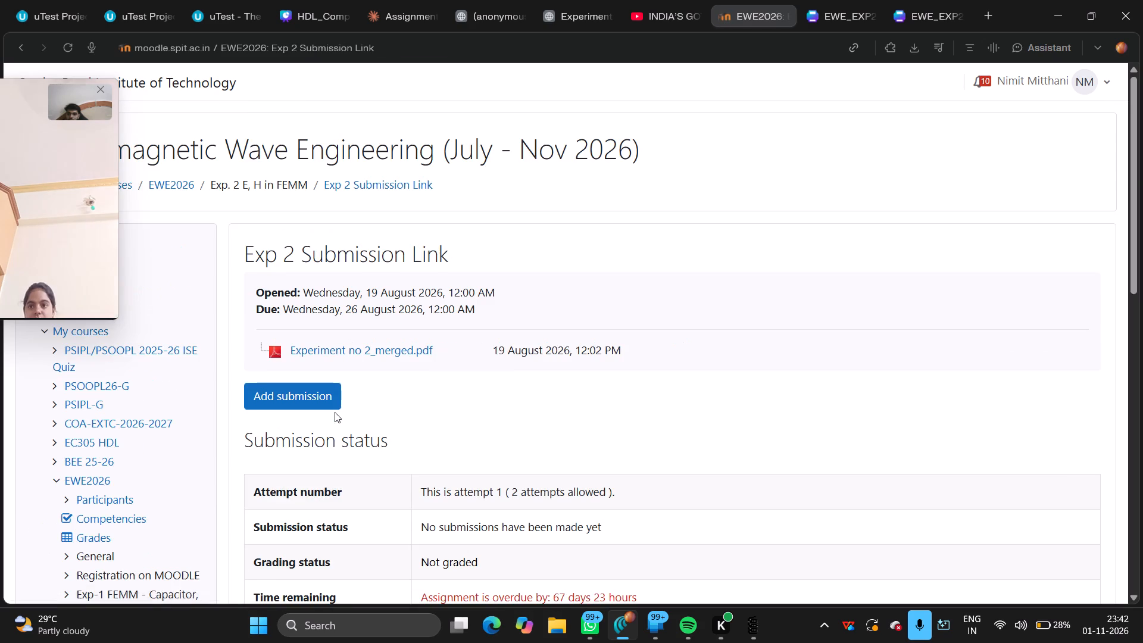
pyautogui.scroll(-4, 335, 412)
pyautogui.click(264, 182)
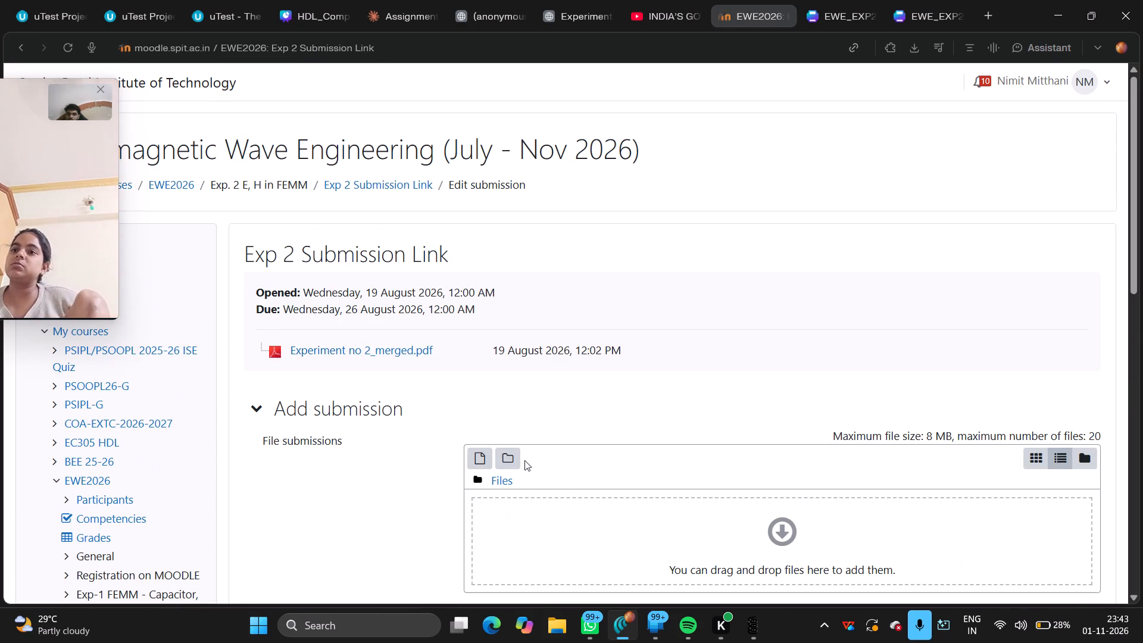
# Add the most recently downloaded EWE_EXP2 report PDF to the assignment's file submissions area.
pyautogui.click(915, 43)
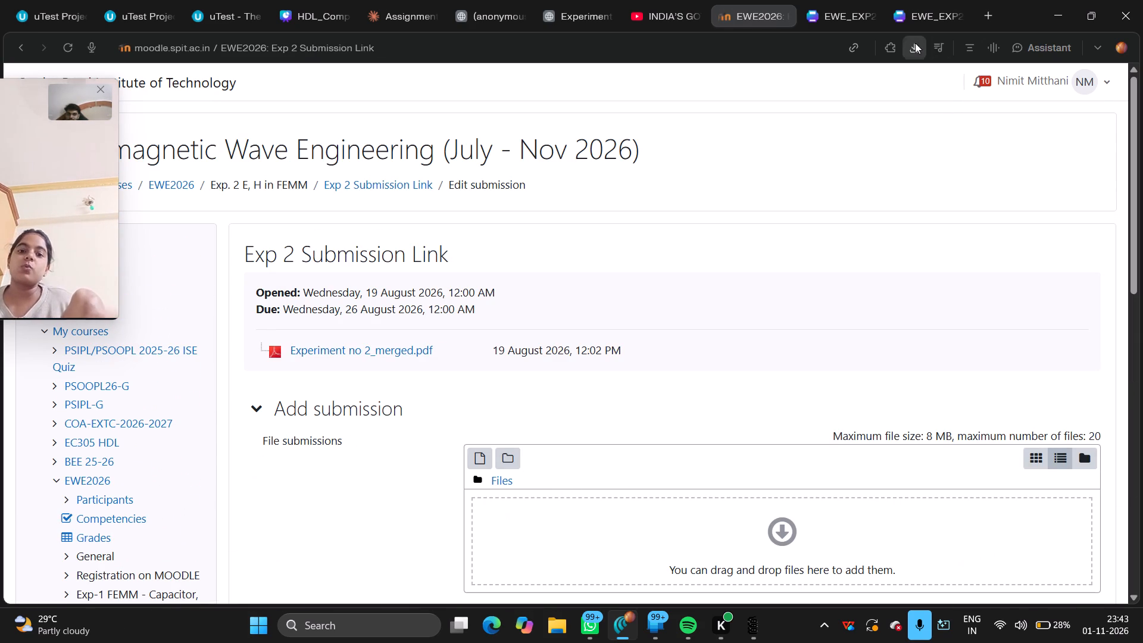
pyautogui.moveTo(829, 120); pyautogui.dragTo(624, 489)
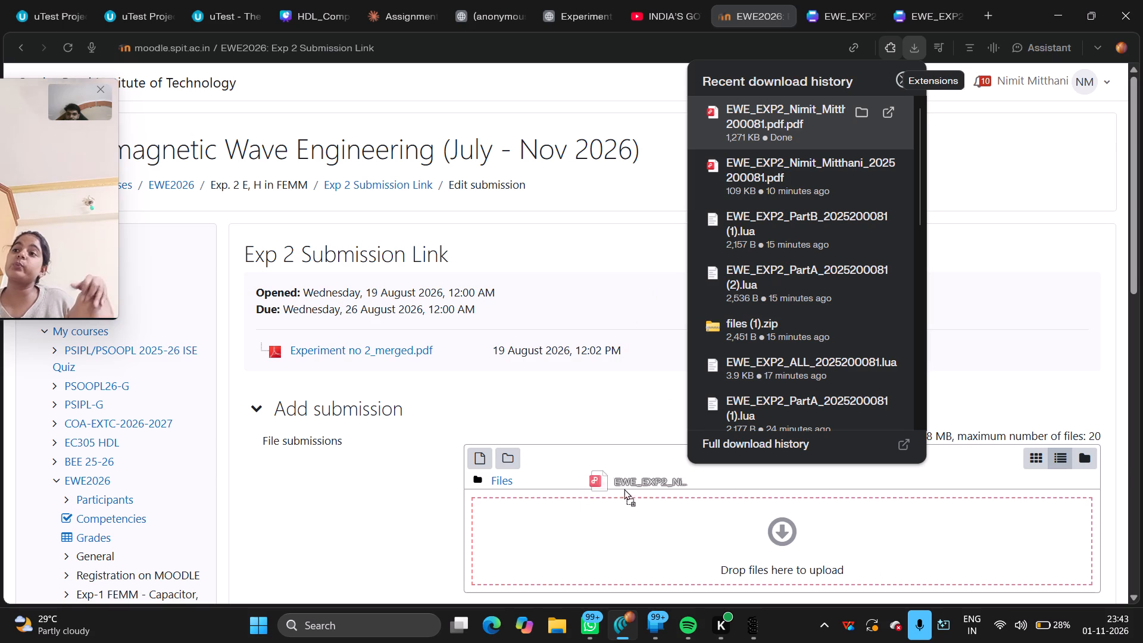
# Add the newly downloaded EWE_EXP2 report PDF to the Exp 2 submission's files and save the submission.
pyautogui.moveTo(624, 489); pyautogui.dragTo(619, 539)
pyautogui.scroll(-4, 619, 527)
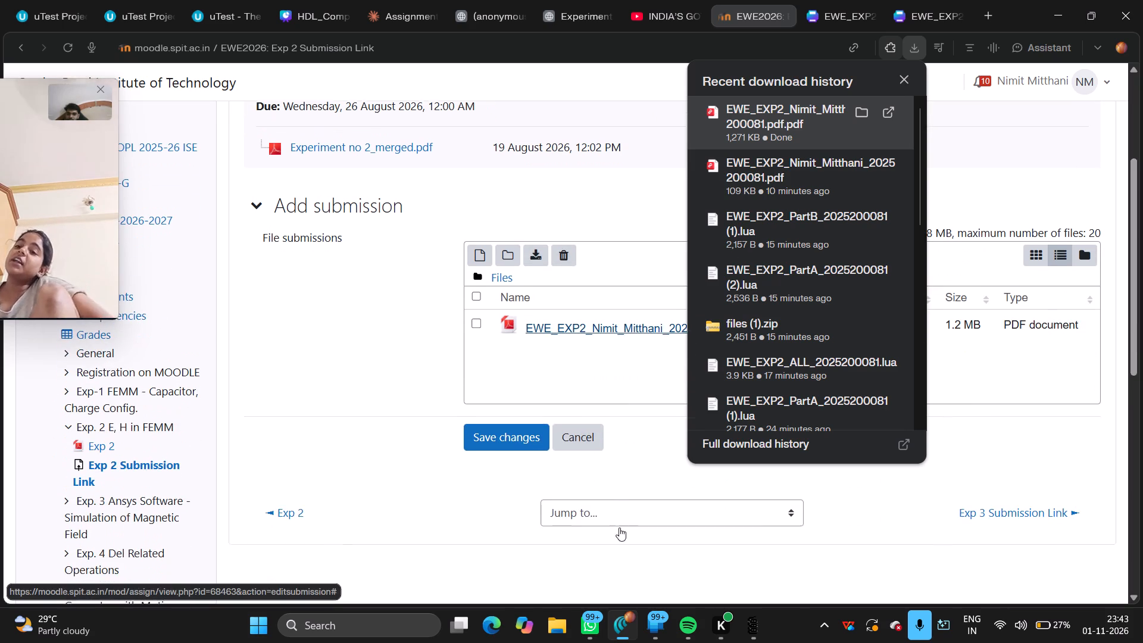
pyautogui.click(519, 435)
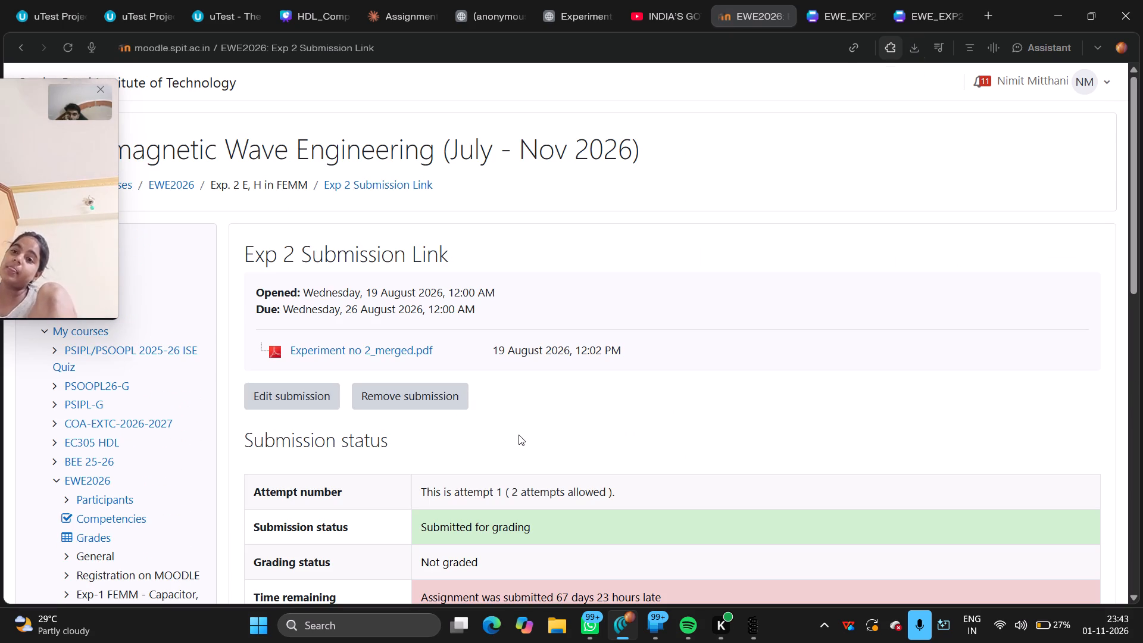
pyautogui.scroll(-3, 519, 435)
pyautogui.scroll(6, 495, 212)
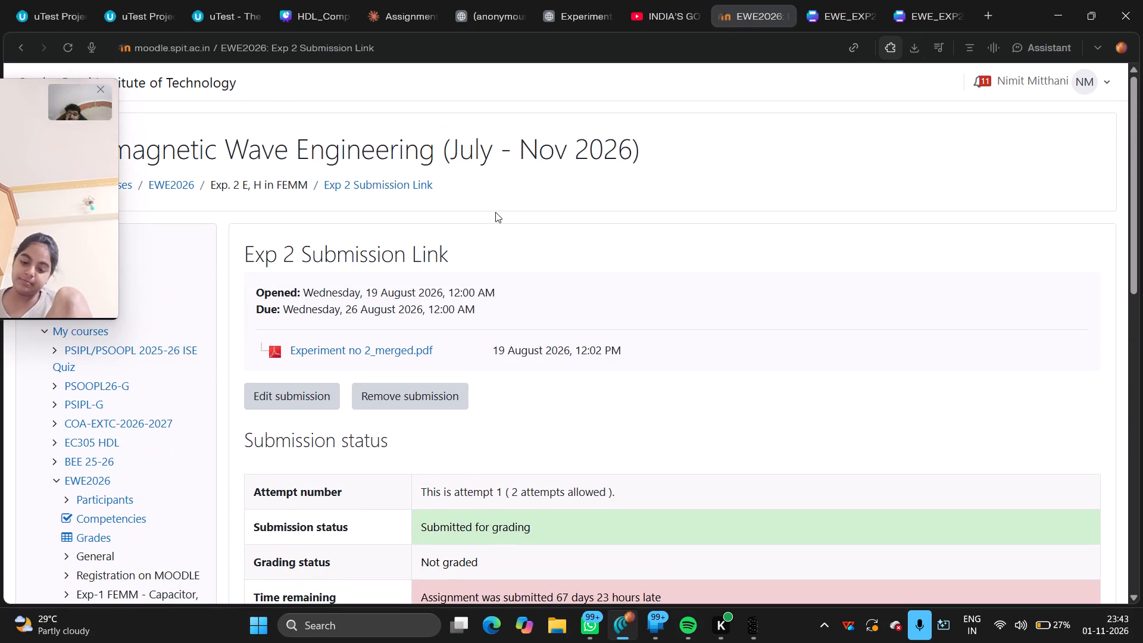
# Go back to the EWE2026 course page and review the submission pages of Exp 2, Exp 3 and Exp. 4 Del Related Operations.
pyautogui.click(11, 48)
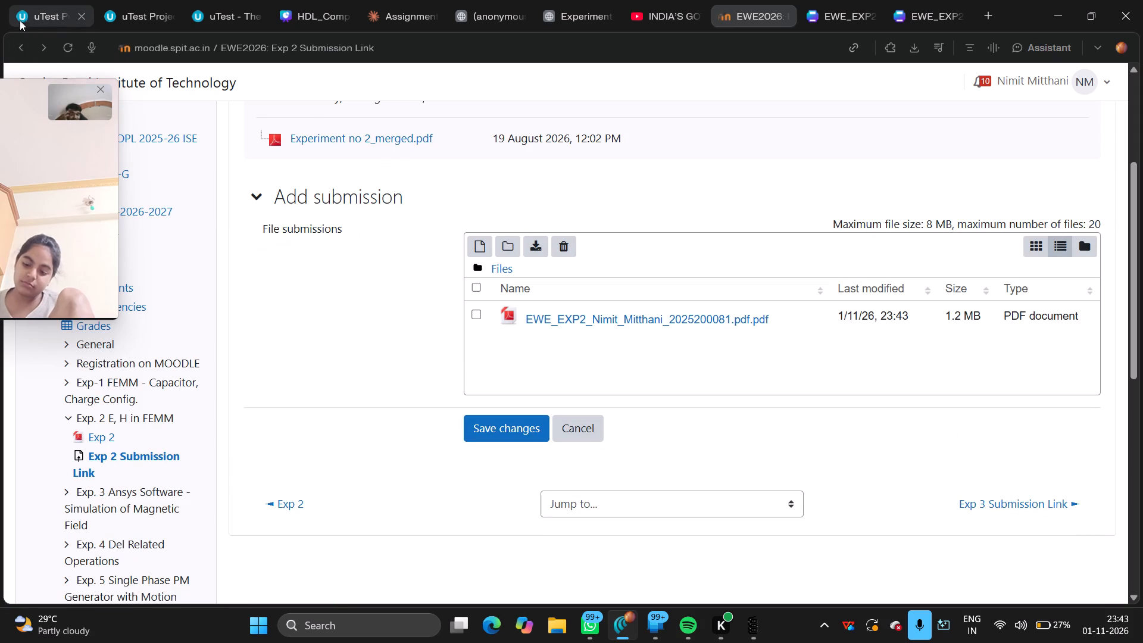
pyautogui.doubleClick(20, 46)
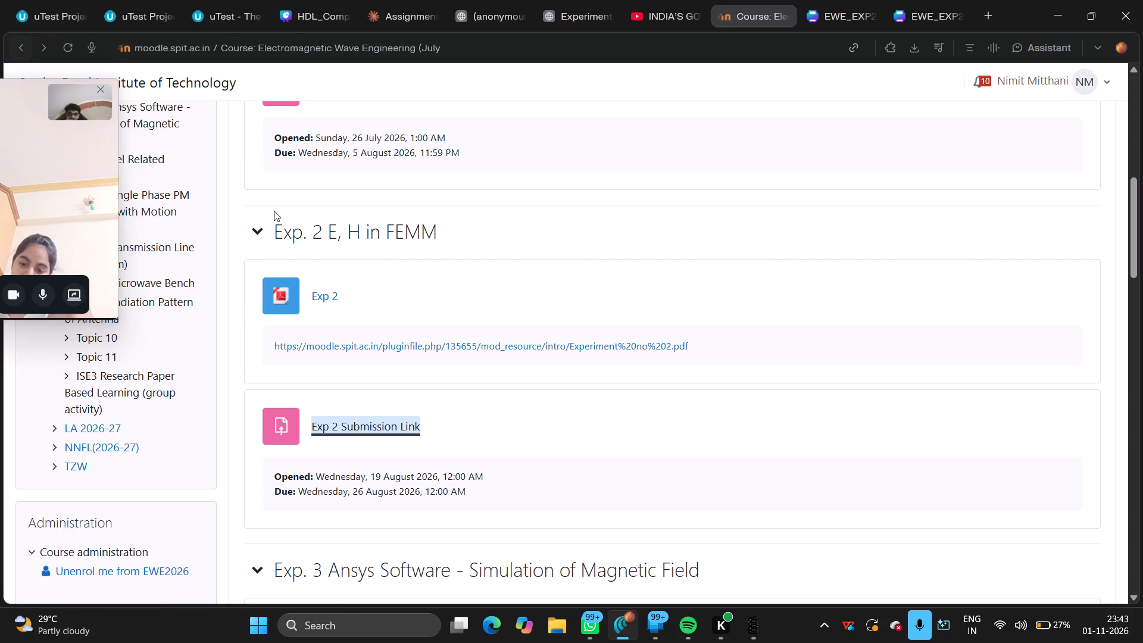
pyautogui.click(363, 425)
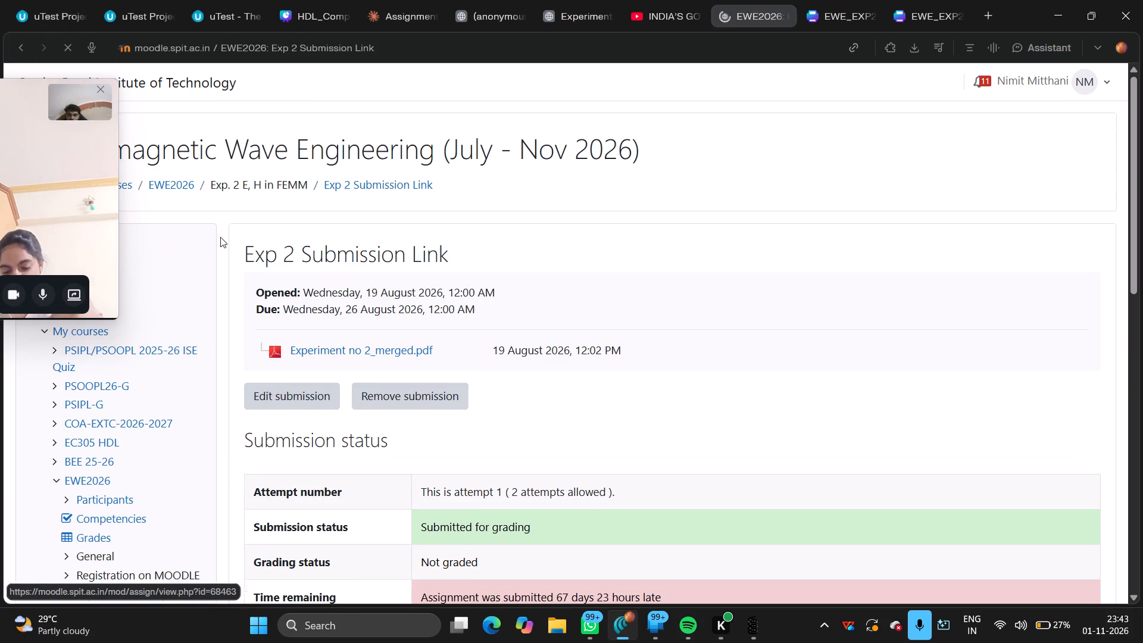
pyautogui.click(28, 51)
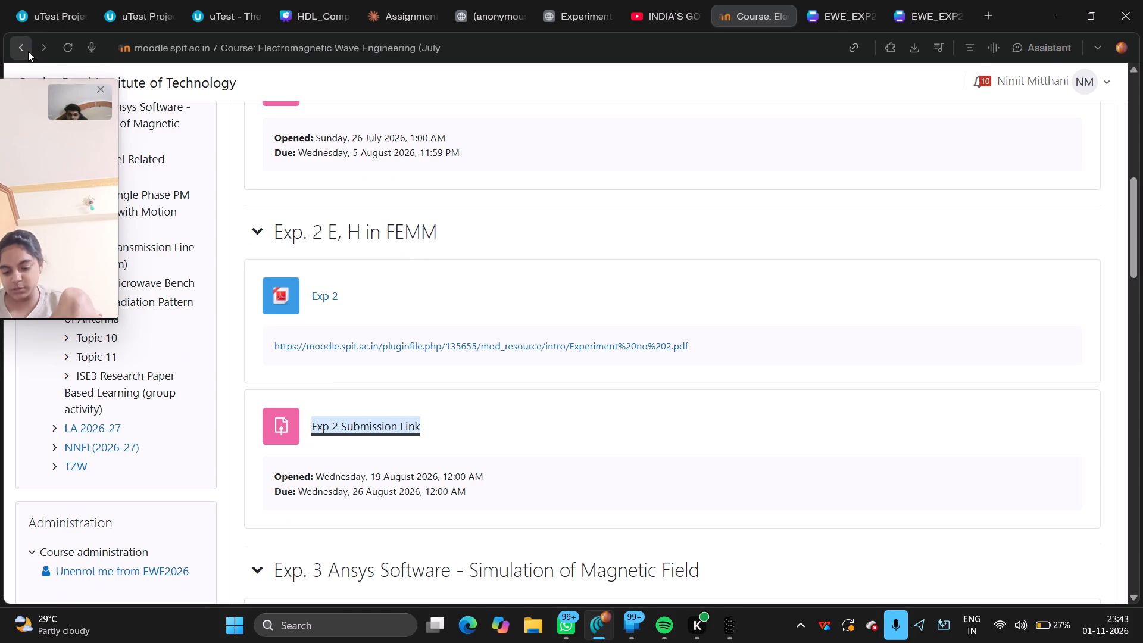
pyautogui.scroll(-5, 230, 200)
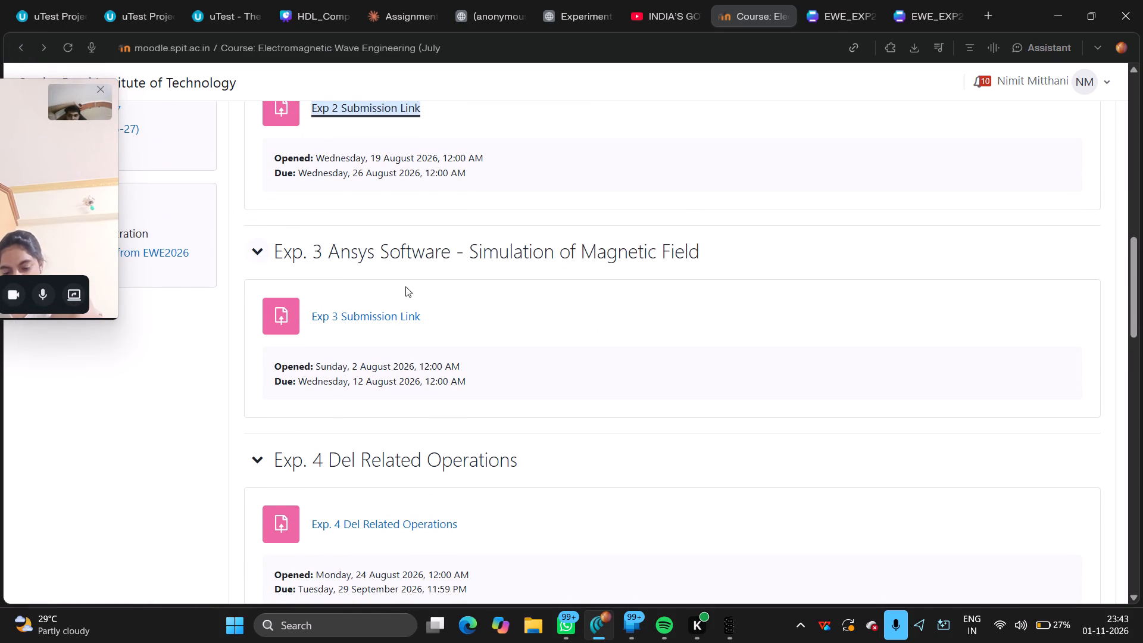
pyautogui.click(391, 323)
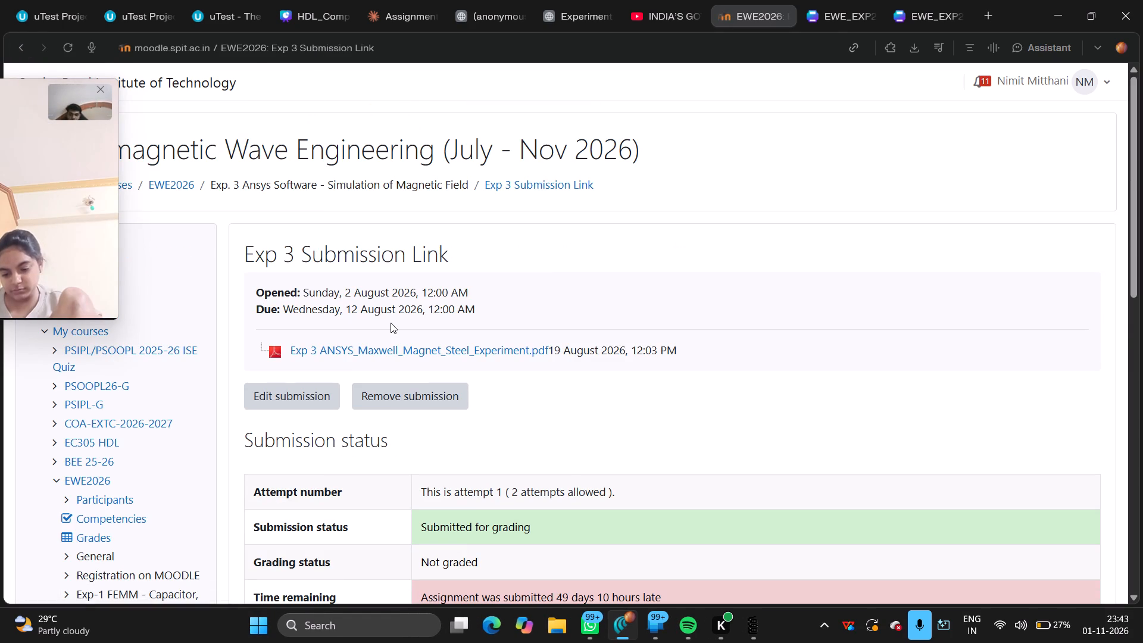
pyautogui.press('Escape')
pyautogui.click(17, 44)
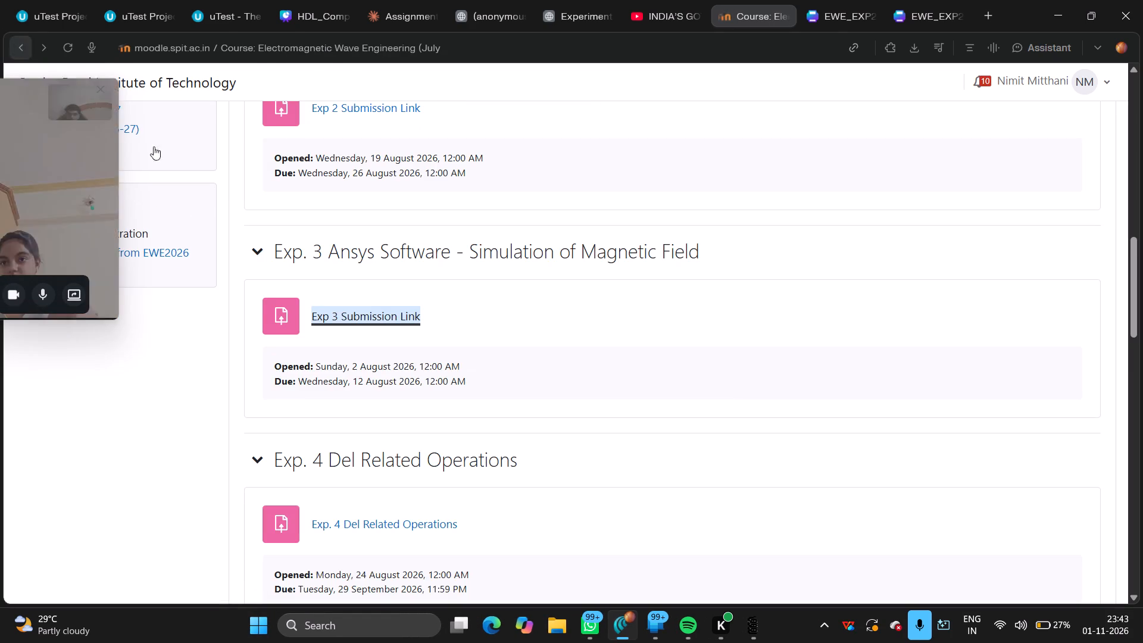
pyautogui.scroll(-3, 256, 212)
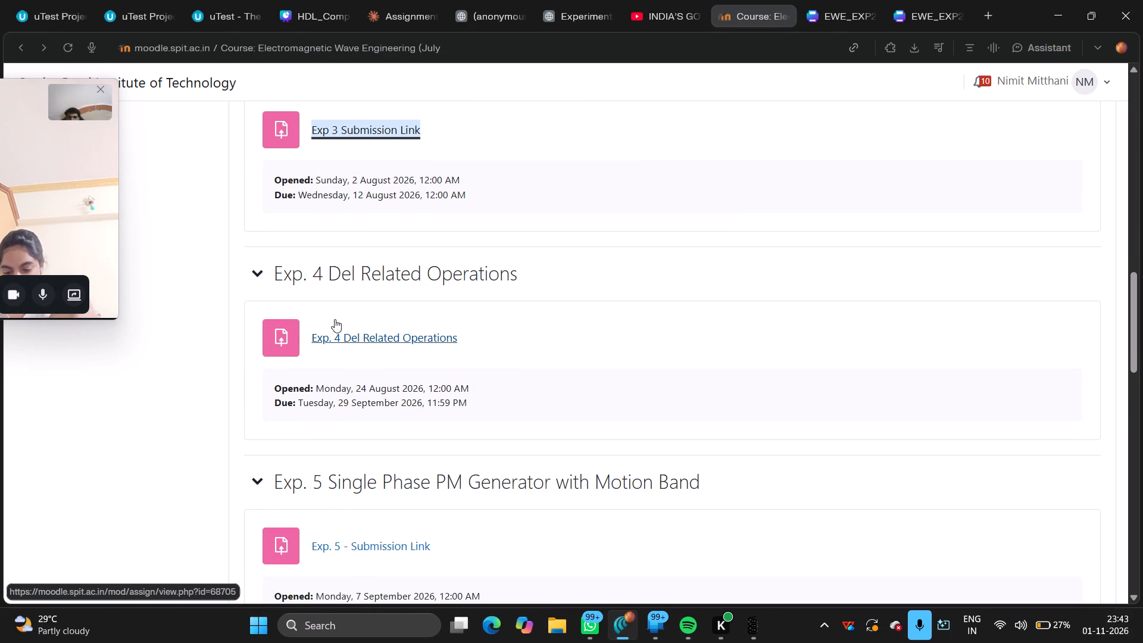
pyautogui.click(335, 328)
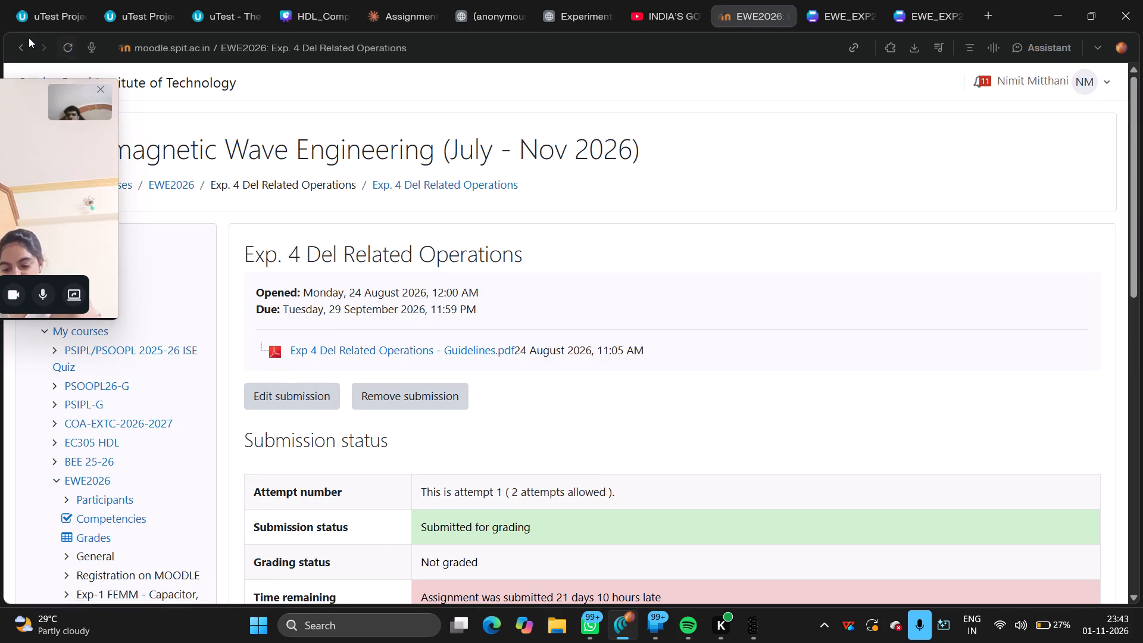
pyautogui.click(27, 41)
pyautogui.scroll(-4, 330, 373)
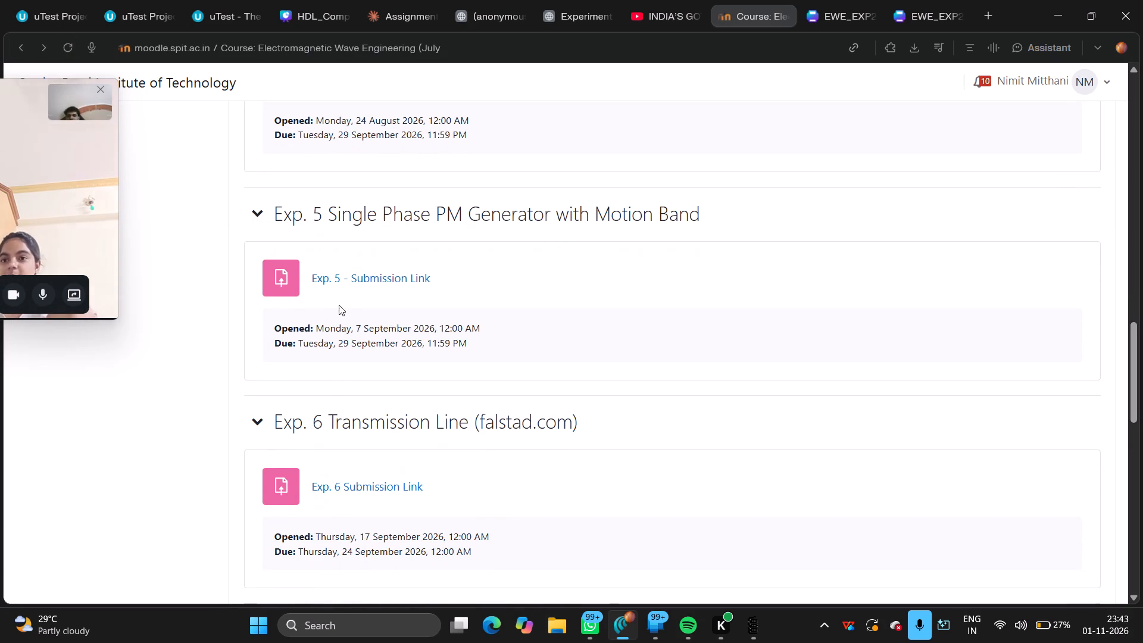
pyautogui.click(358, 277)
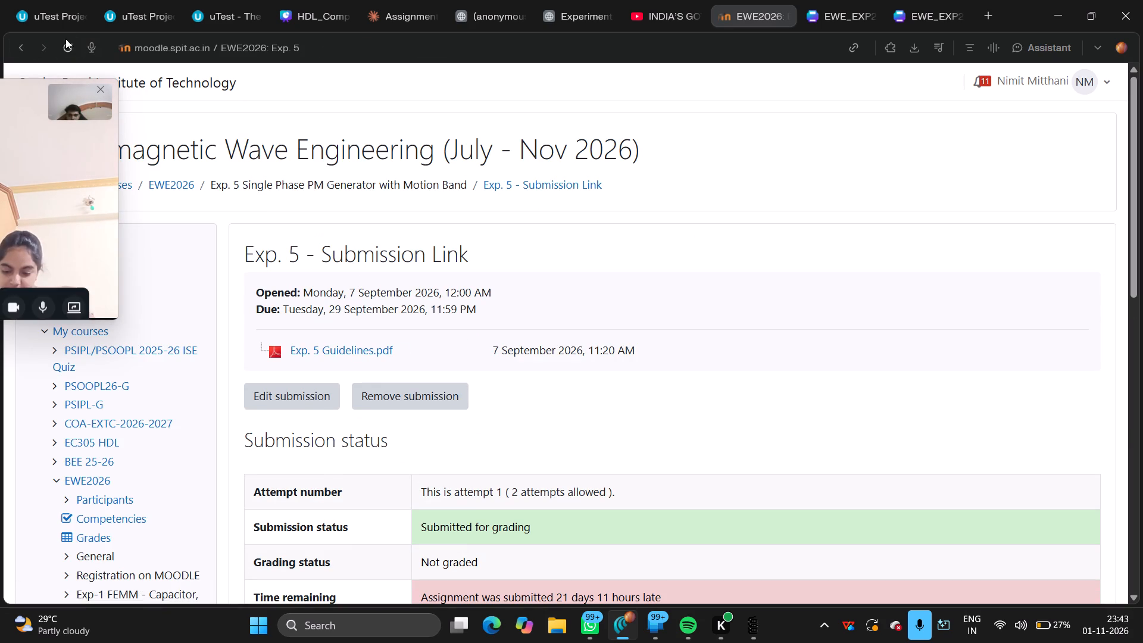
pyautogui.click(24, 41)
pyautogui.scroll(-2, 292, 238)
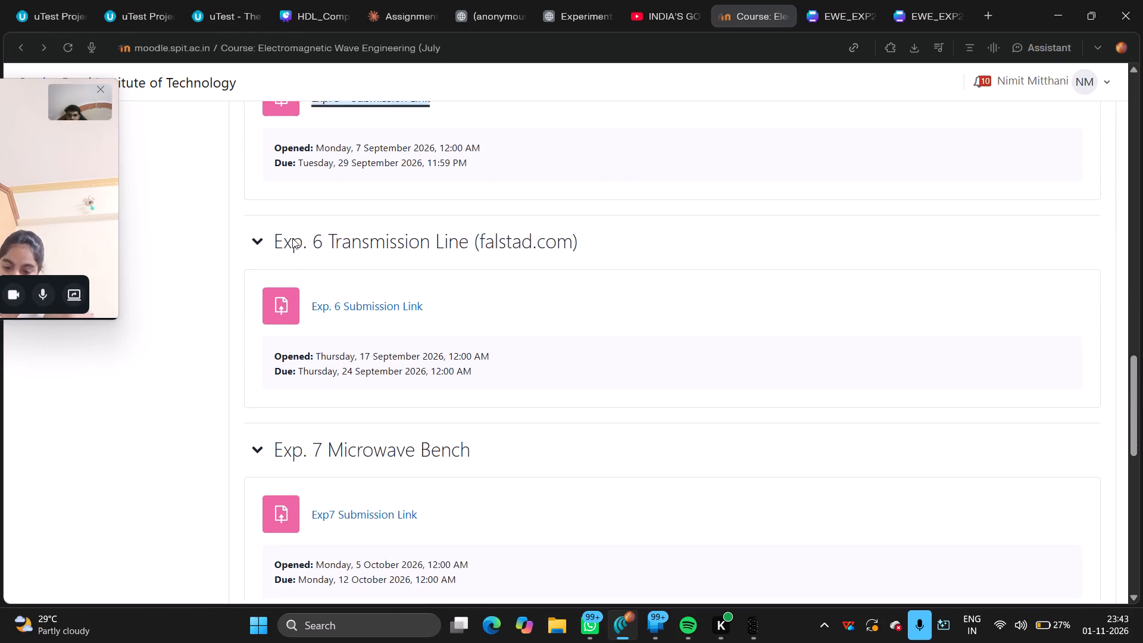
pyautogui.scroll(-1, 292, 238)
pyautogui.click(361, 272)
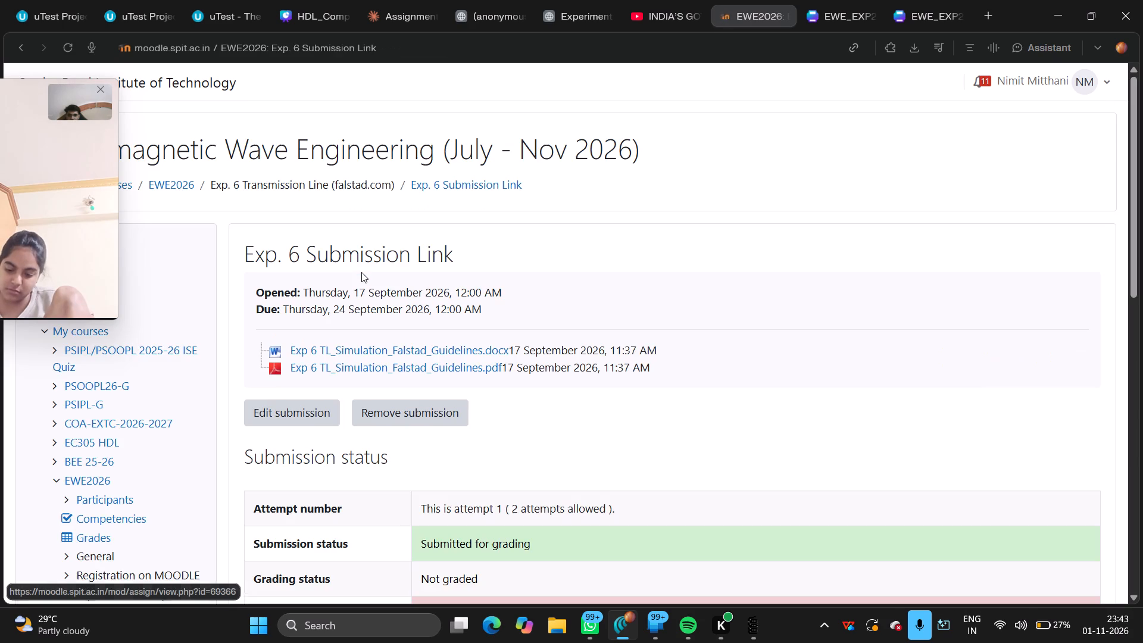
pyautogui.scroll(-3, 361, 272)
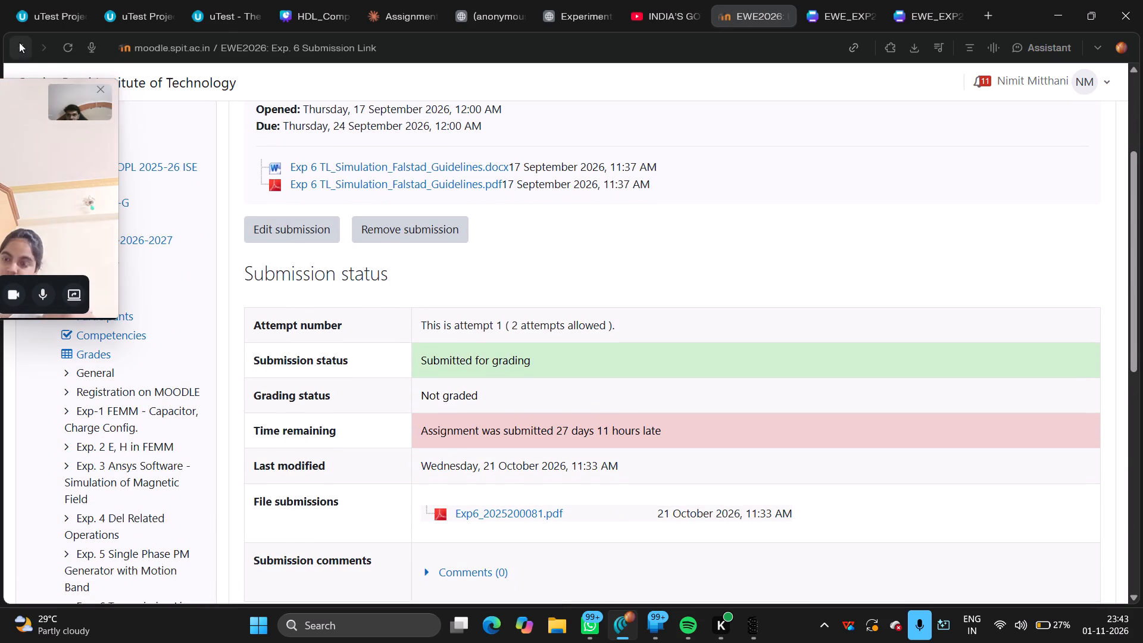
pyautogui.click(19, 42)
pyautogui.scroll(-2, 371, 398)
pyautogui.click(373, 366)
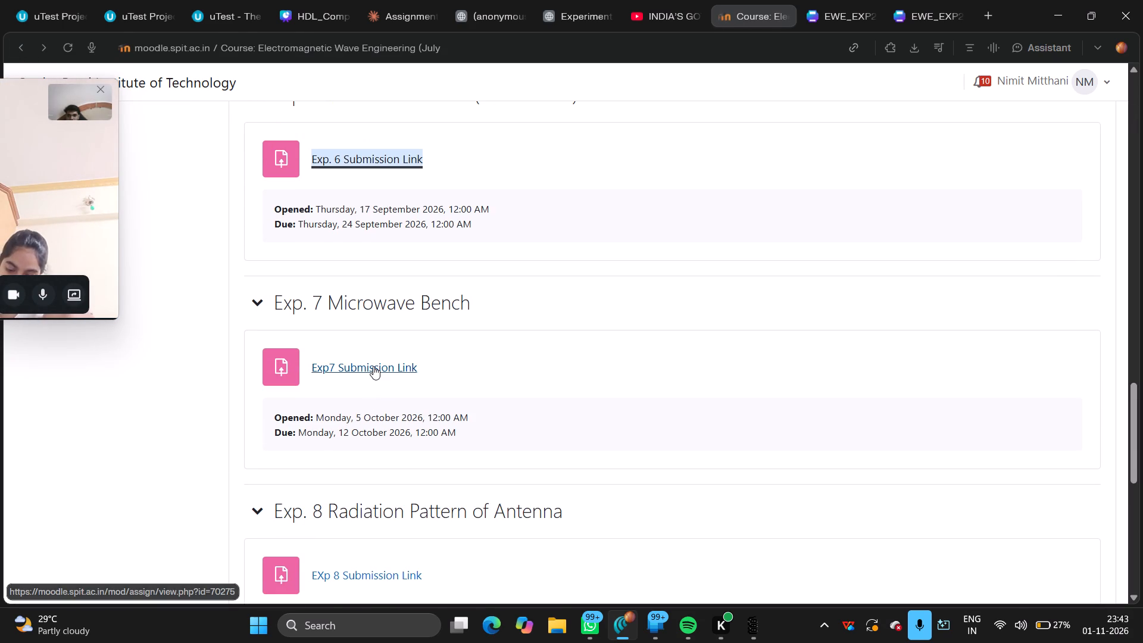